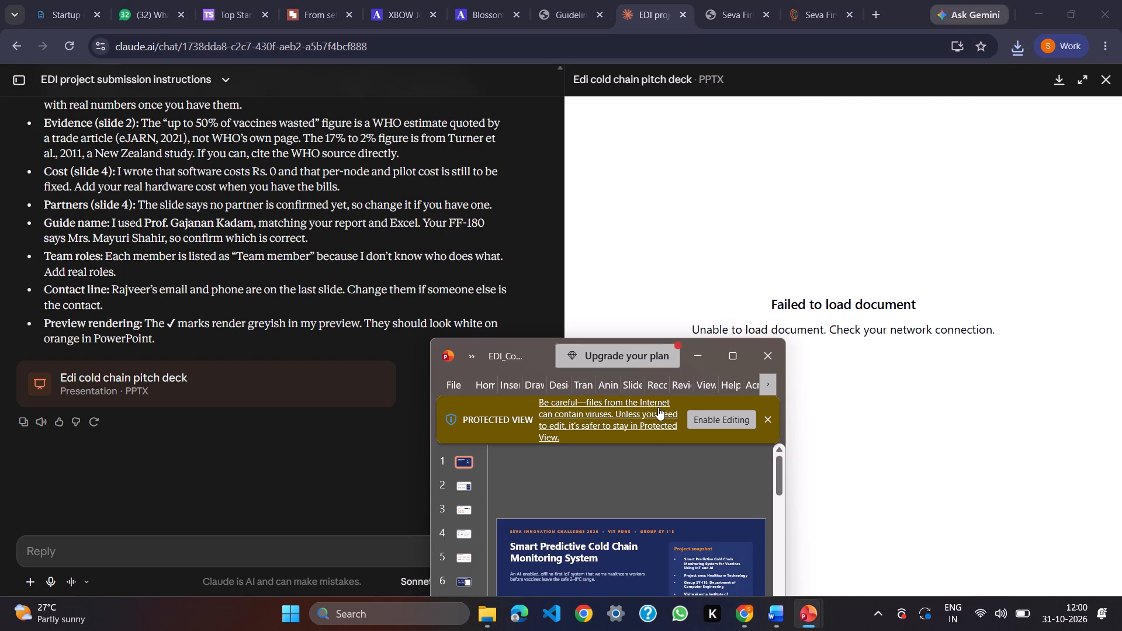
left_click(723, 349)
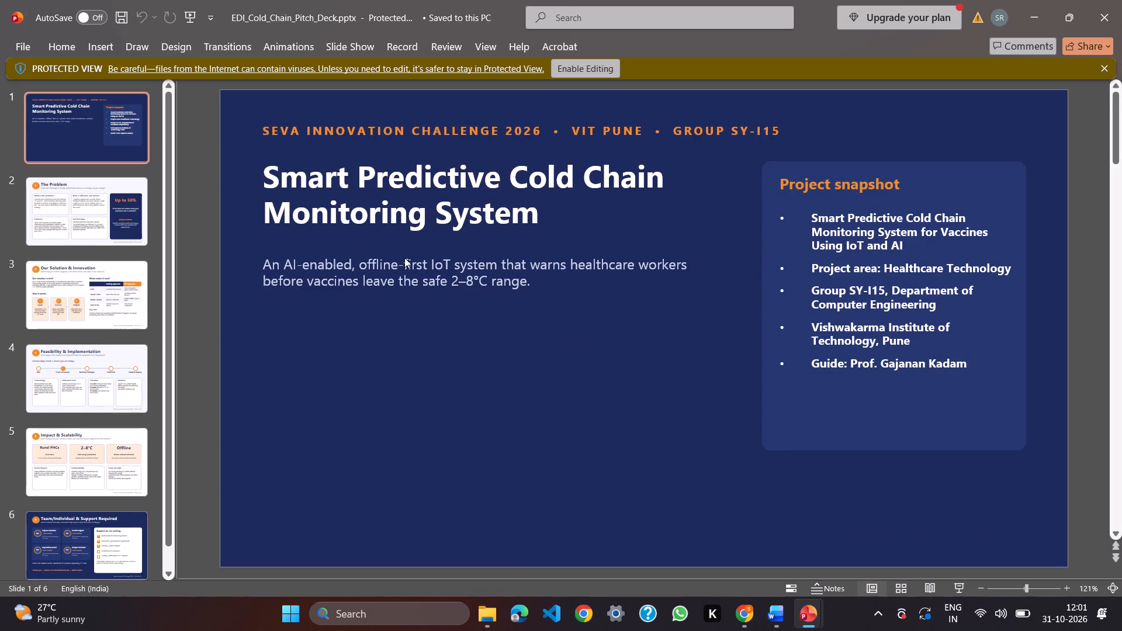
Arrange the EDI pitch deck, showing its Problem slide, side by side with the Seva template presentation.
left_click(88, 206)
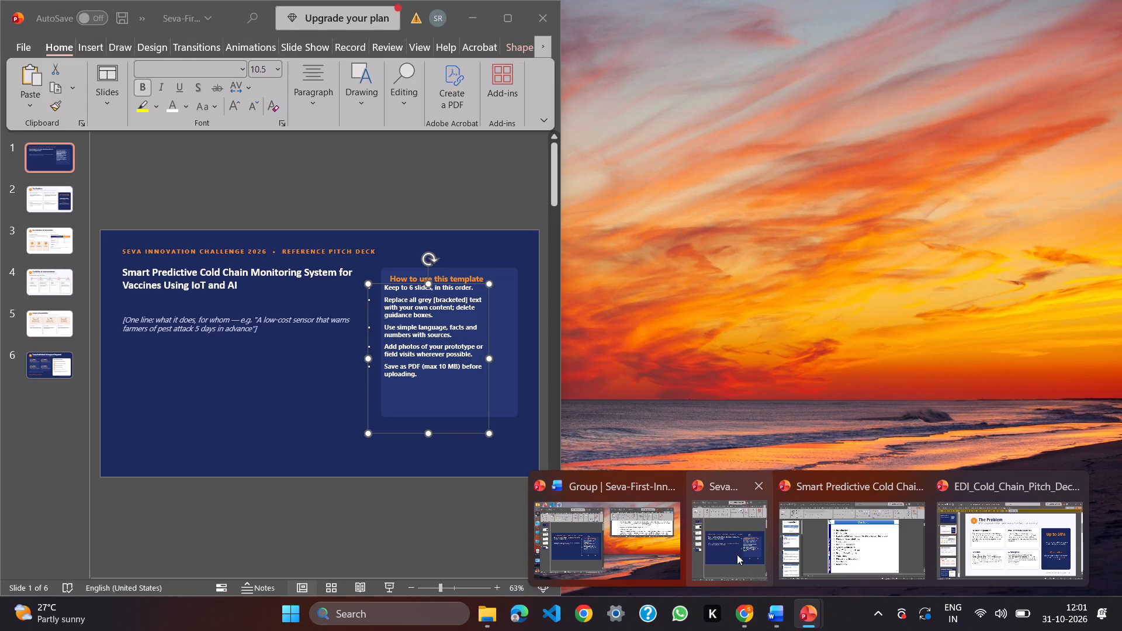
left_click(737, 554)
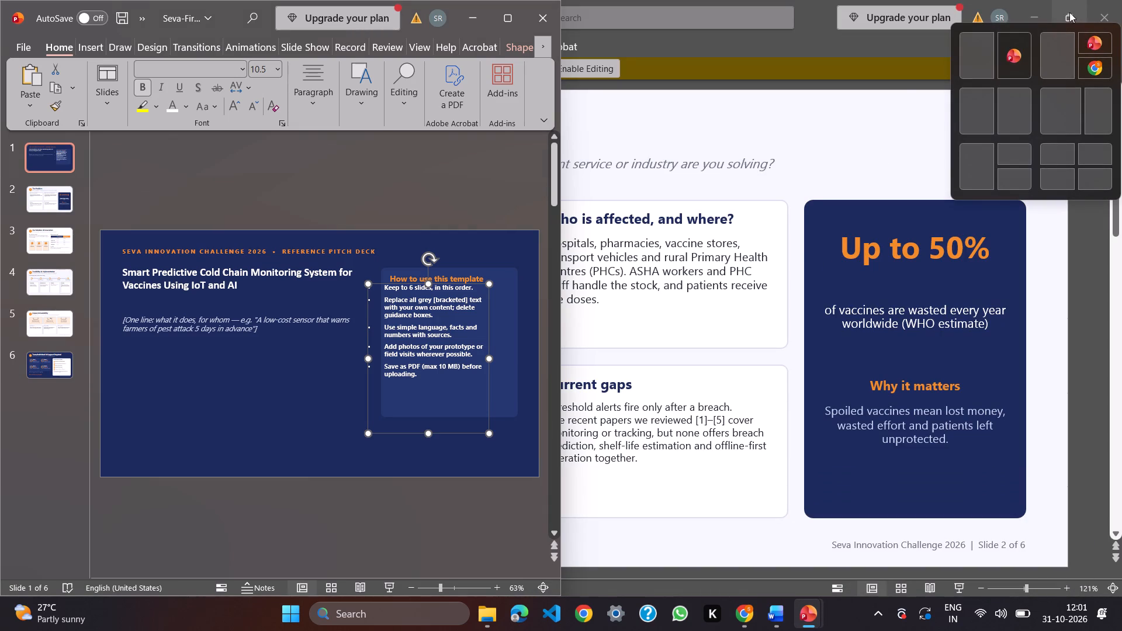
left_click(961, 56)
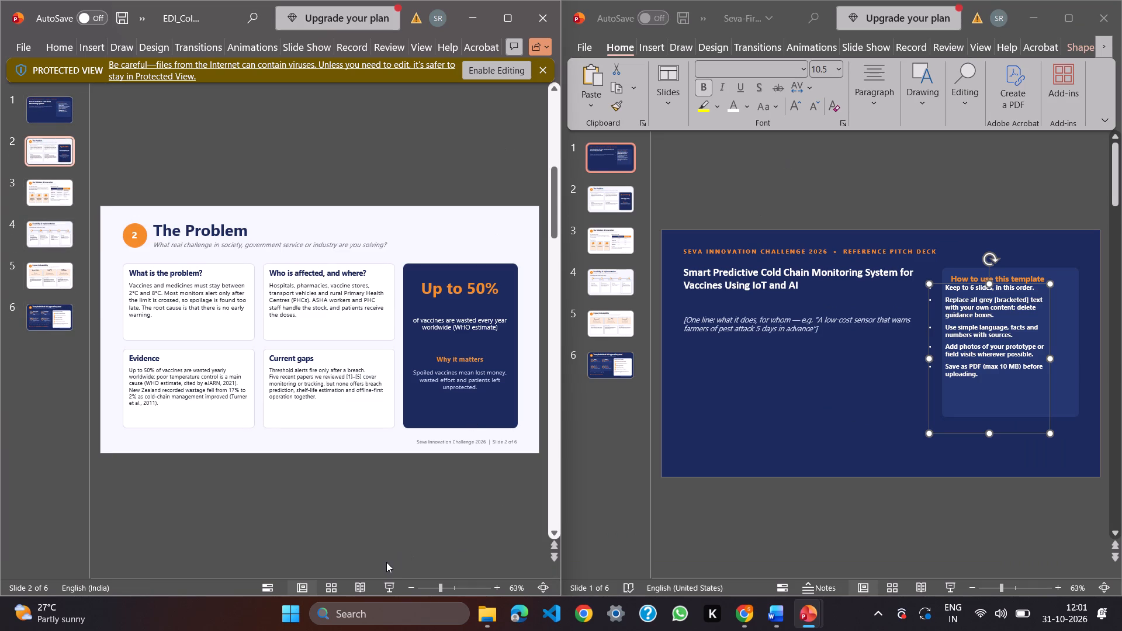
View the pitch deck's Problem slide as a full-screen slide show and exit it.
left_click(385, 584)
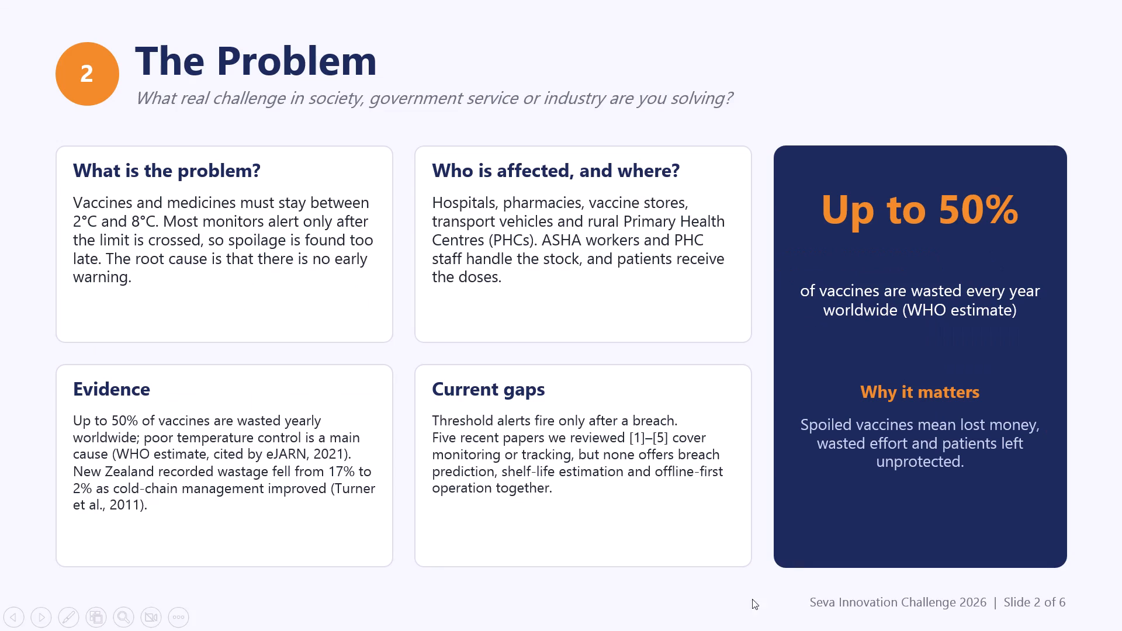
key("Escape")
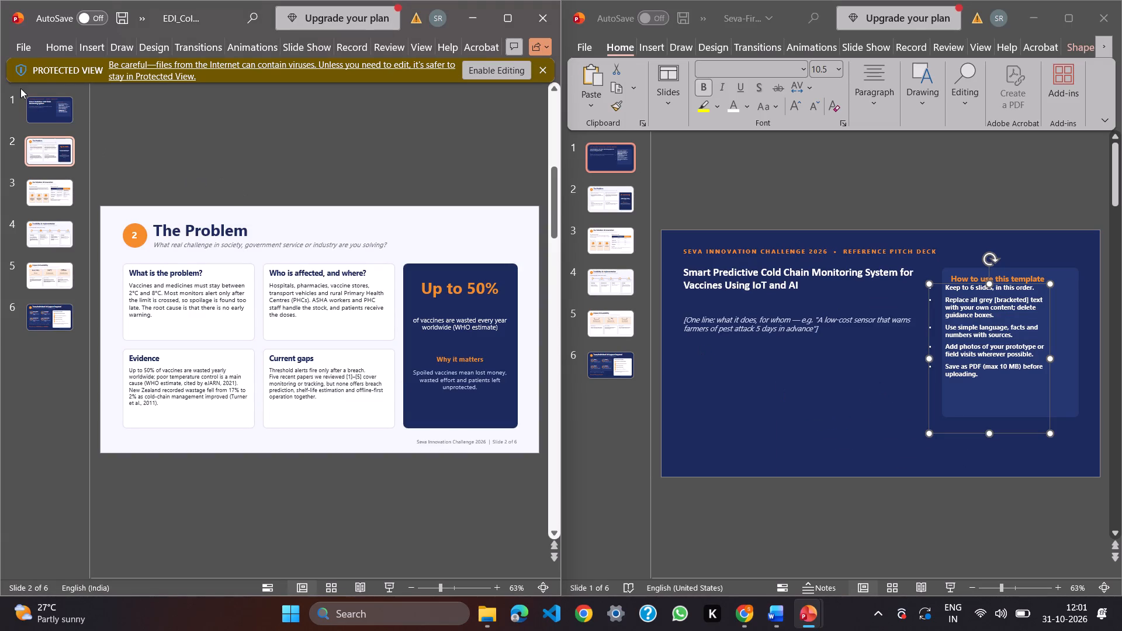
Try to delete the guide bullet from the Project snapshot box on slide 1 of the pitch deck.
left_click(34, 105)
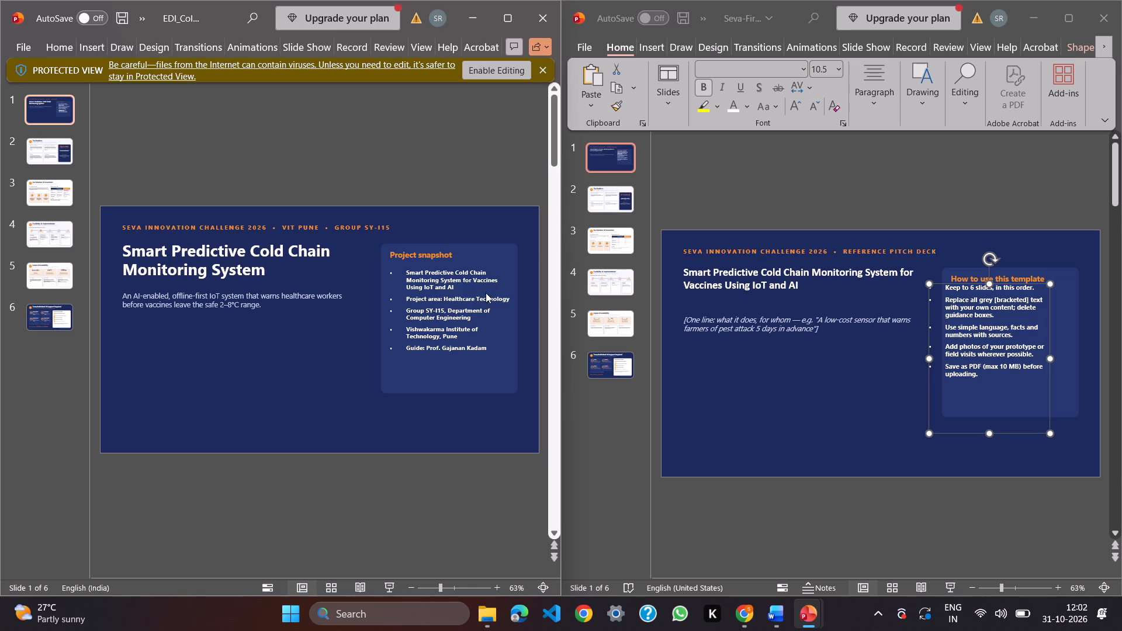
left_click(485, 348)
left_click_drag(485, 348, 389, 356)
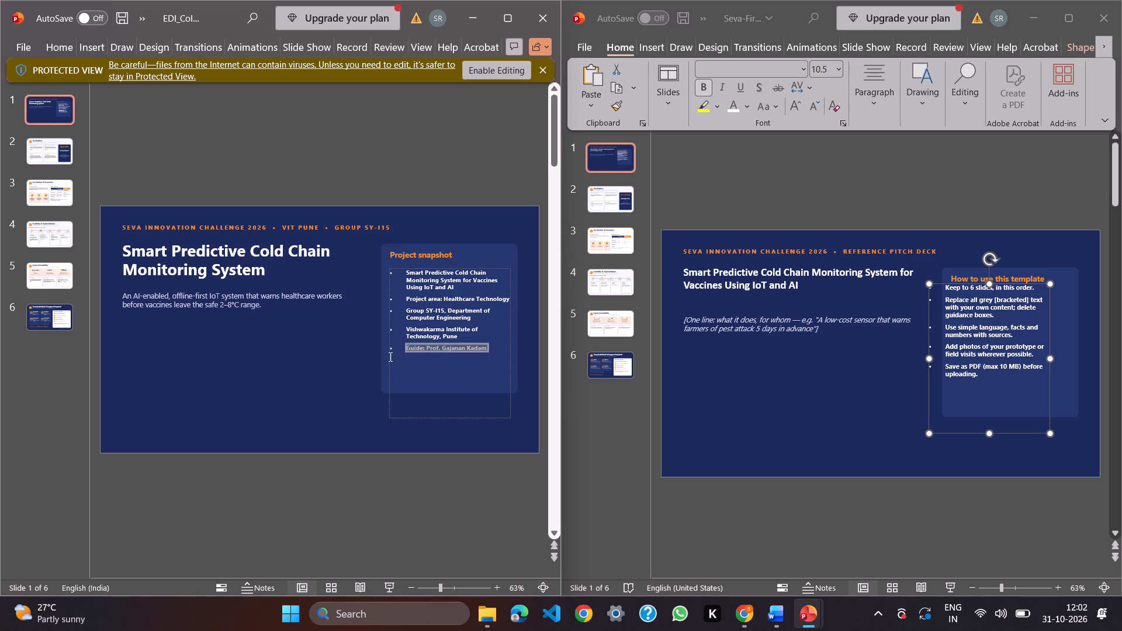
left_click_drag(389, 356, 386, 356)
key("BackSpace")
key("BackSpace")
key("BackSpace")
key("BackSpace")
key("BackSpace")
Enable editing for the pitch deck and place it side by side with the Seva template again.
left_click(491, 71)
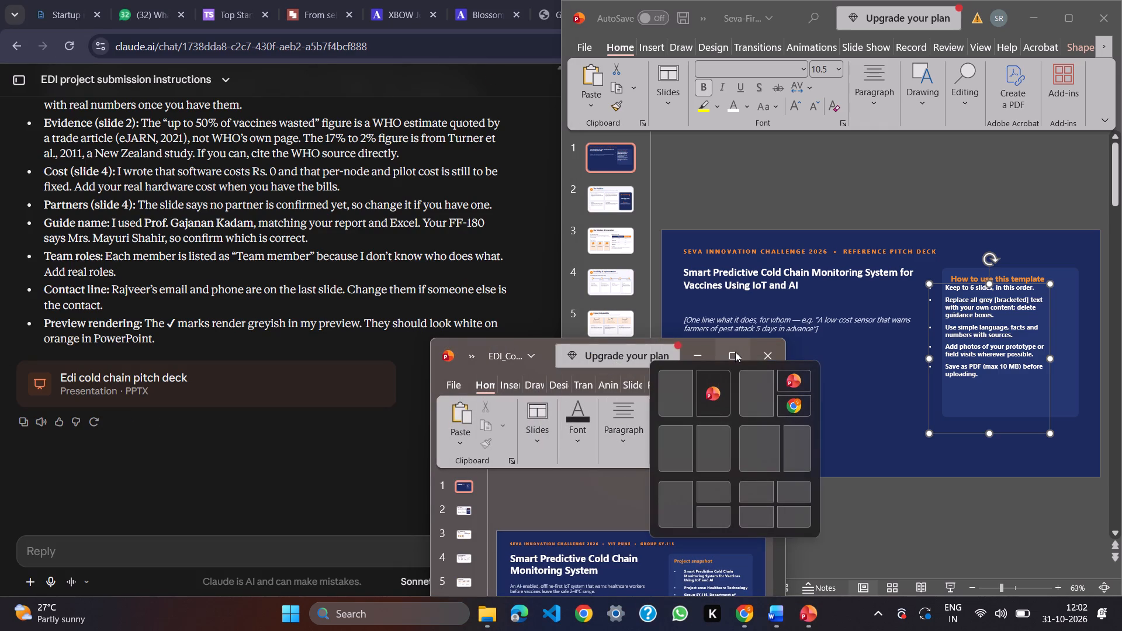
left_click(680, 386)
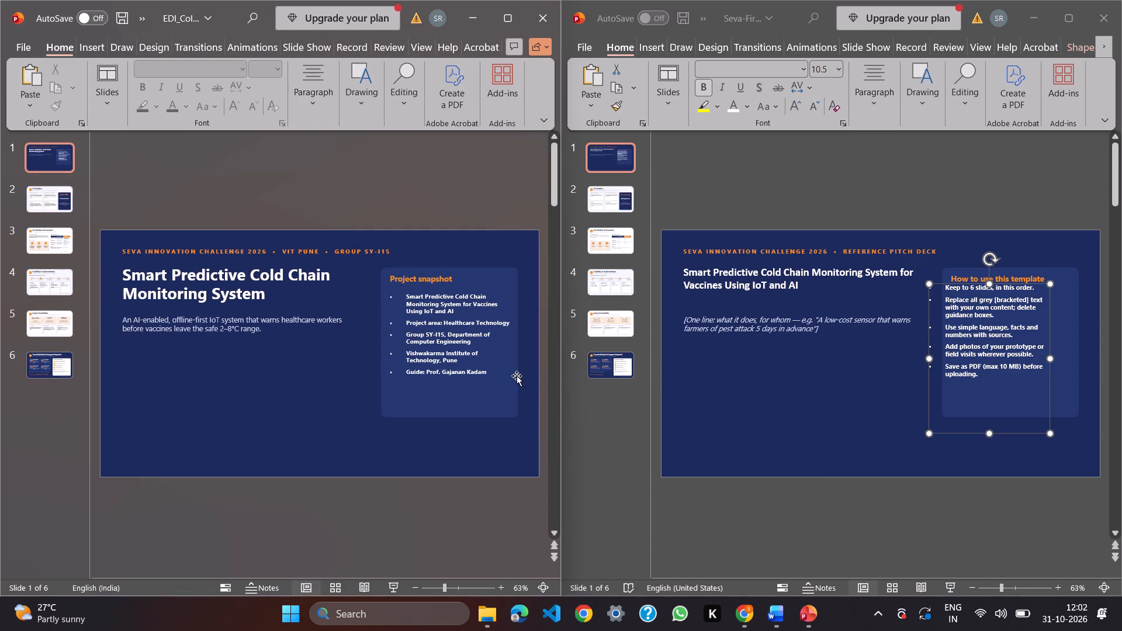
Delete the guide line and its bullet from the Project snapshot list on slide 1 of the pitch deck.
left_click(482, 379)
left_click(484, 372)
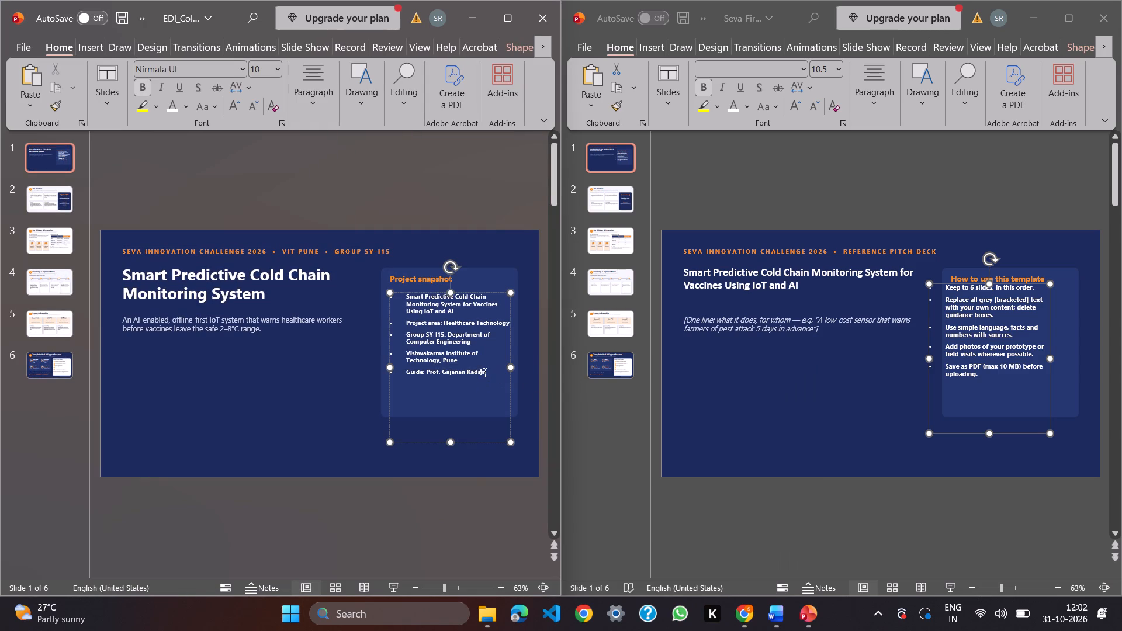
key("Right")
key("BackSpace")
key("BackSpace")
key("BackSpace")
key("BackSpace")
key("BackSpace")
key("BackSpace")
key("BackSpace")
key("BackSpace")
key("BackSpace")
key("BackSpace")
key("BackSpace")
key("BackSpace")
key("BackSpace")
key("BackSpace")
key("BackSpace")
key("BackSpace")
key("BackSpace")
key("BackSpace")
key("BackSpace")
key("BackSpace")
key("BackSpace")
key("BackSpace")
key("BackSpace")
key("BackSpace")
key("BackSpace")
key("BackSpace")
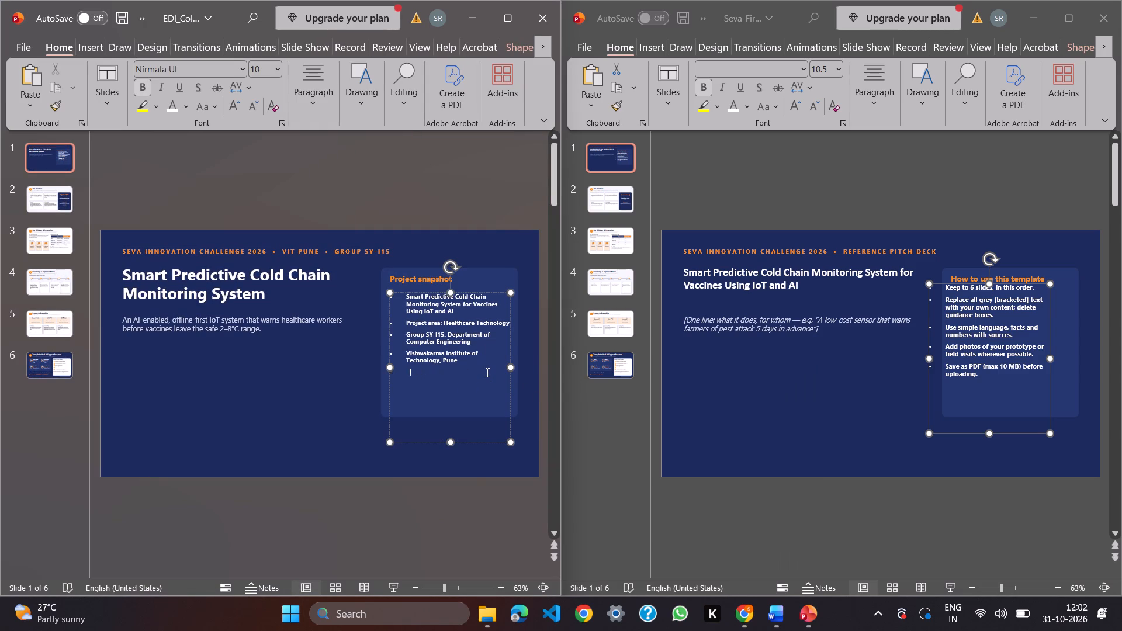
key("BackSpace")
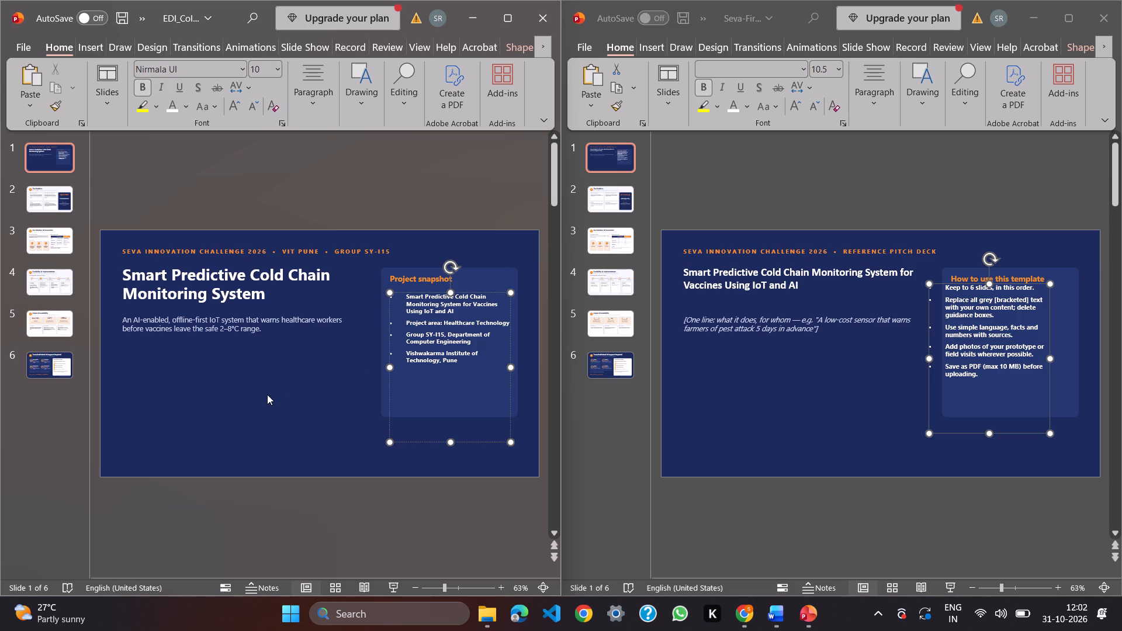
left_click(265, 396)
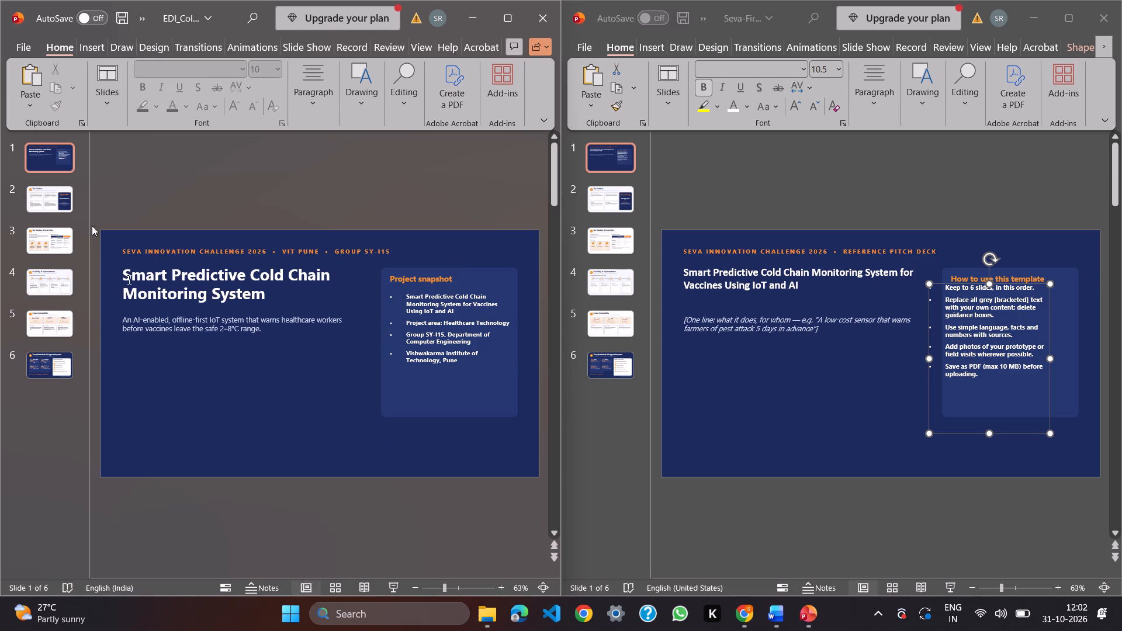
Compare slides 2 and 3 of the pitch deck with the same slides in the Seva template.
left_click(44, 199)
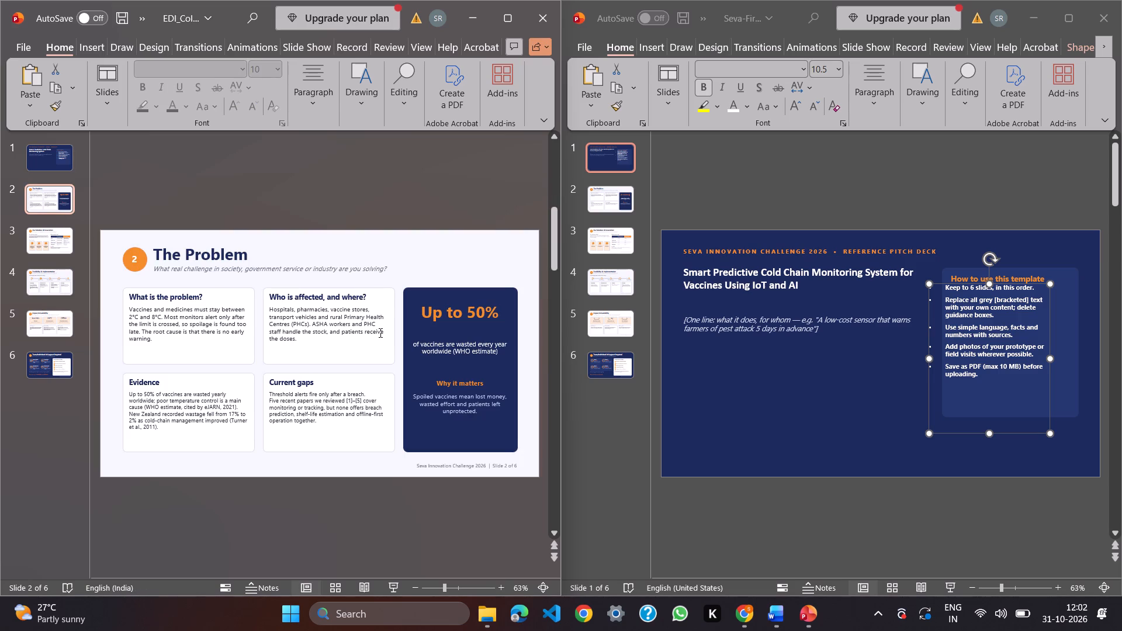
left_click(612, 209)
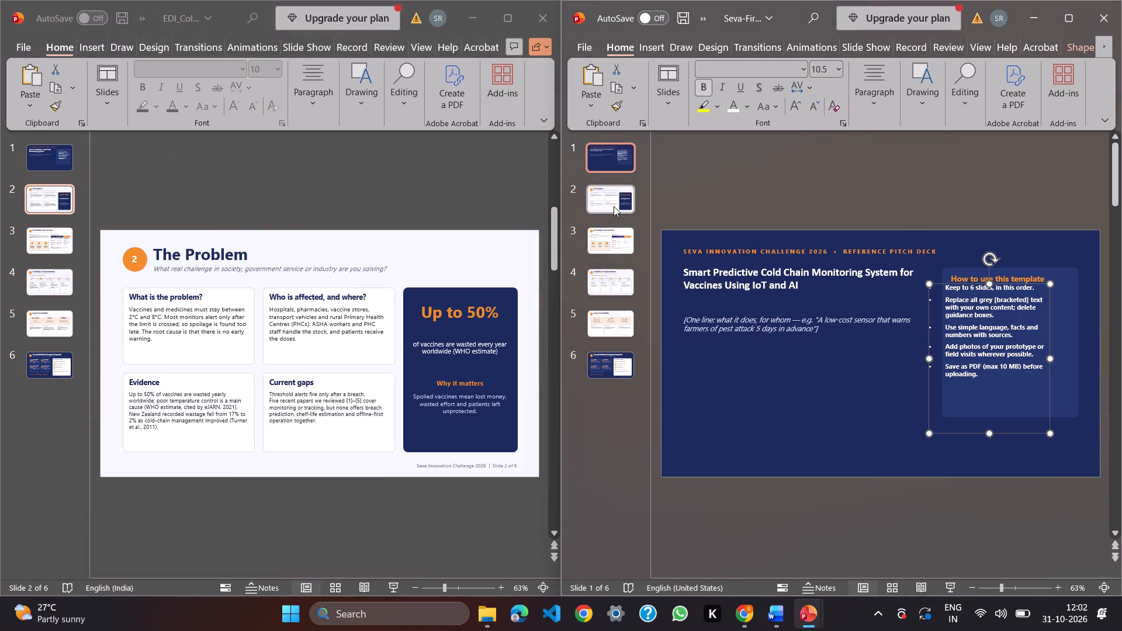
left_click(614, 206)
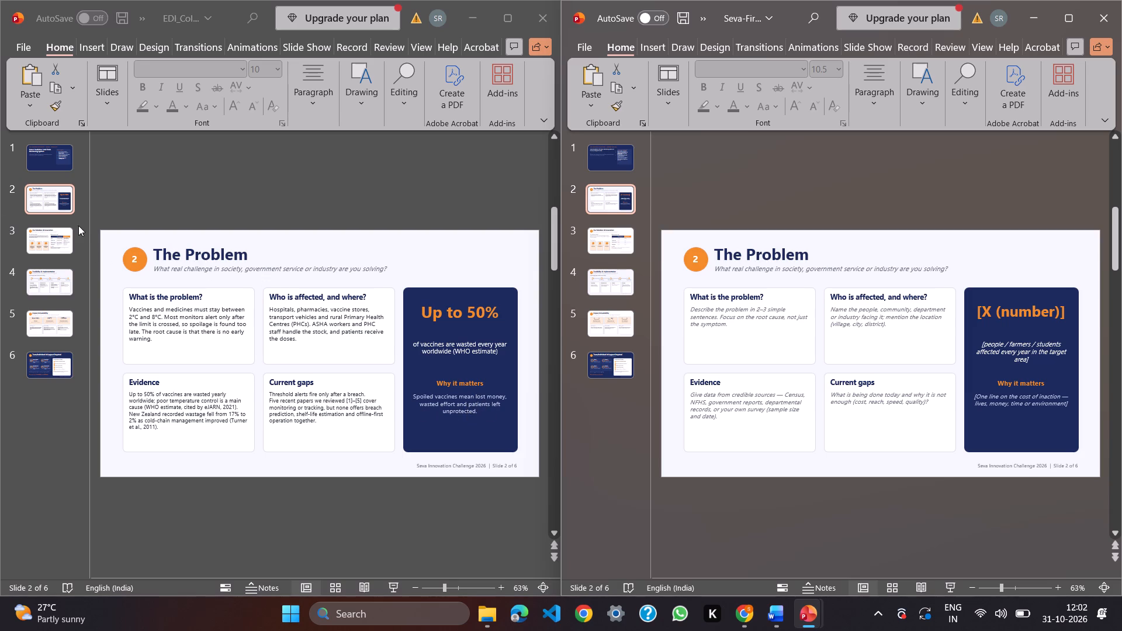
left_click(31, 240)
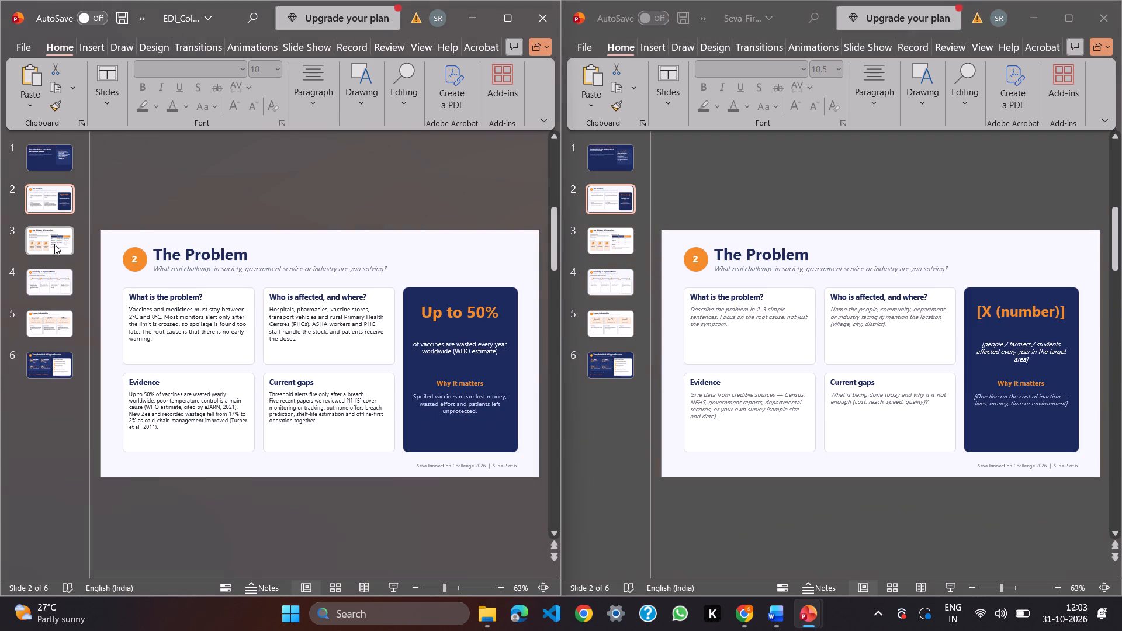
left_click(54, 244)
left_click(608, 237)
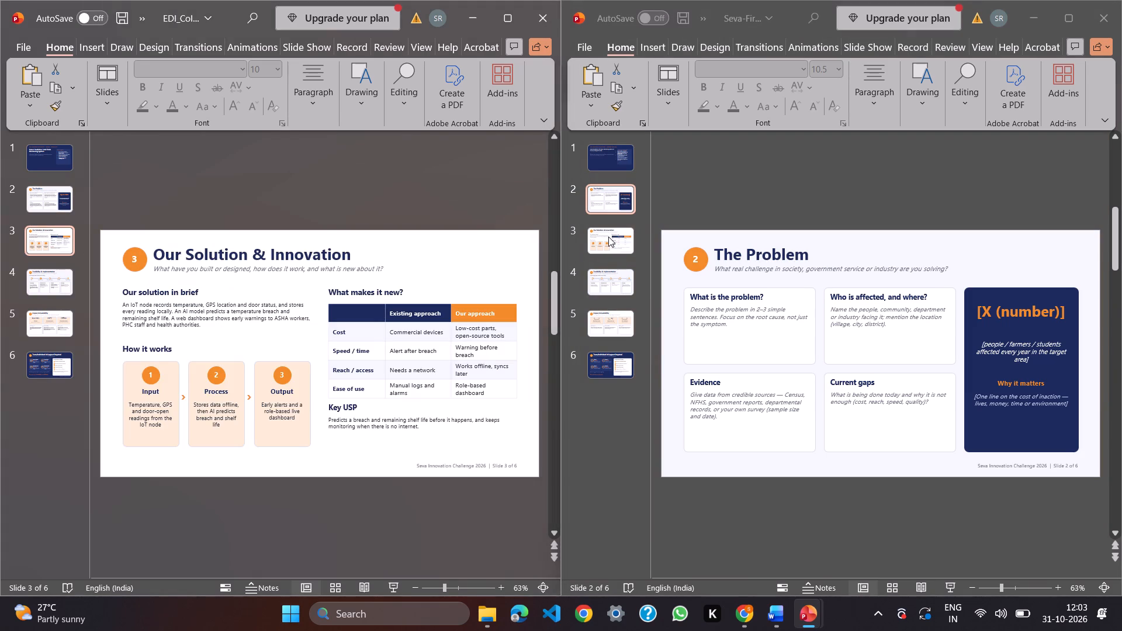
left_click(614, 238)
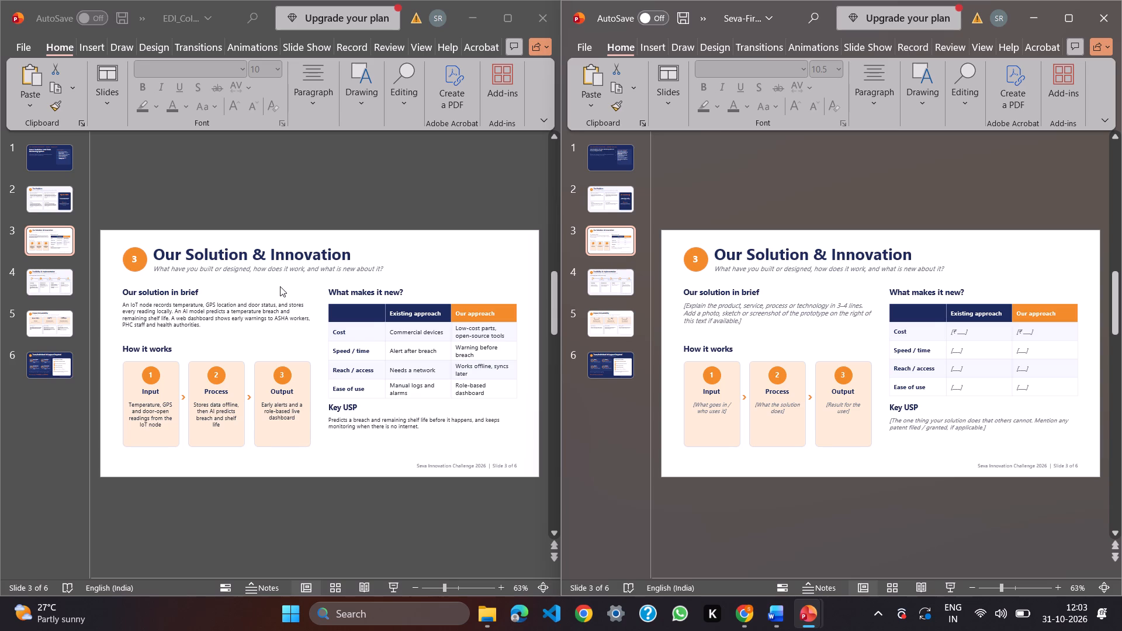
Remove "GPS location and" from the "Our solution in brief" paragraph on slide 3 of the pitch deck.
left_click(236, 306)
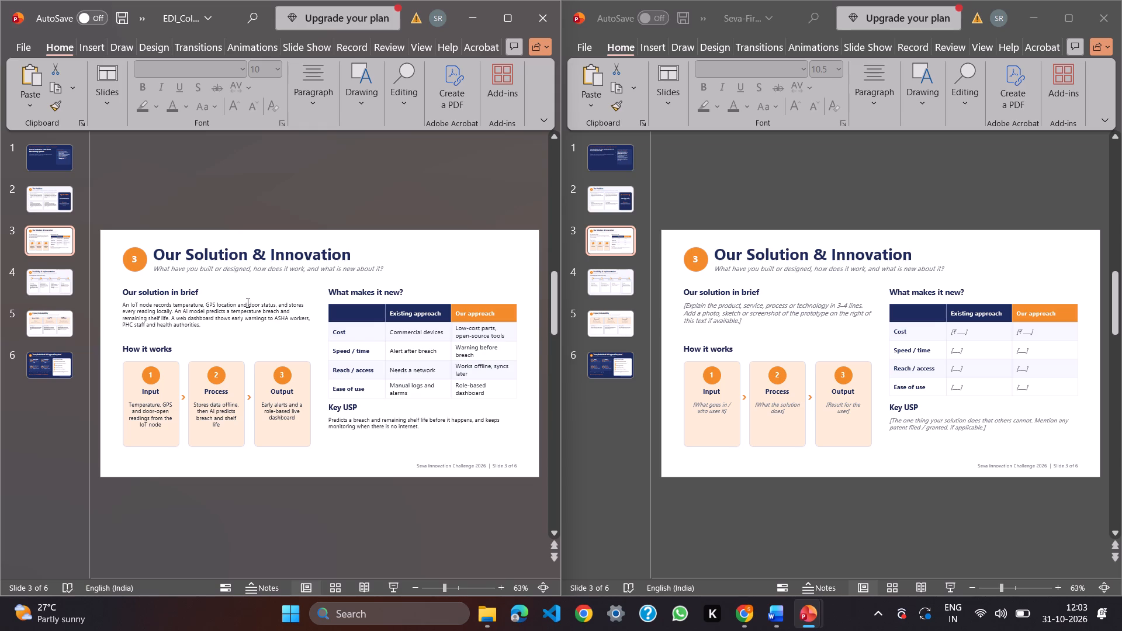
left_click_drag(245, 303, 207, 301)
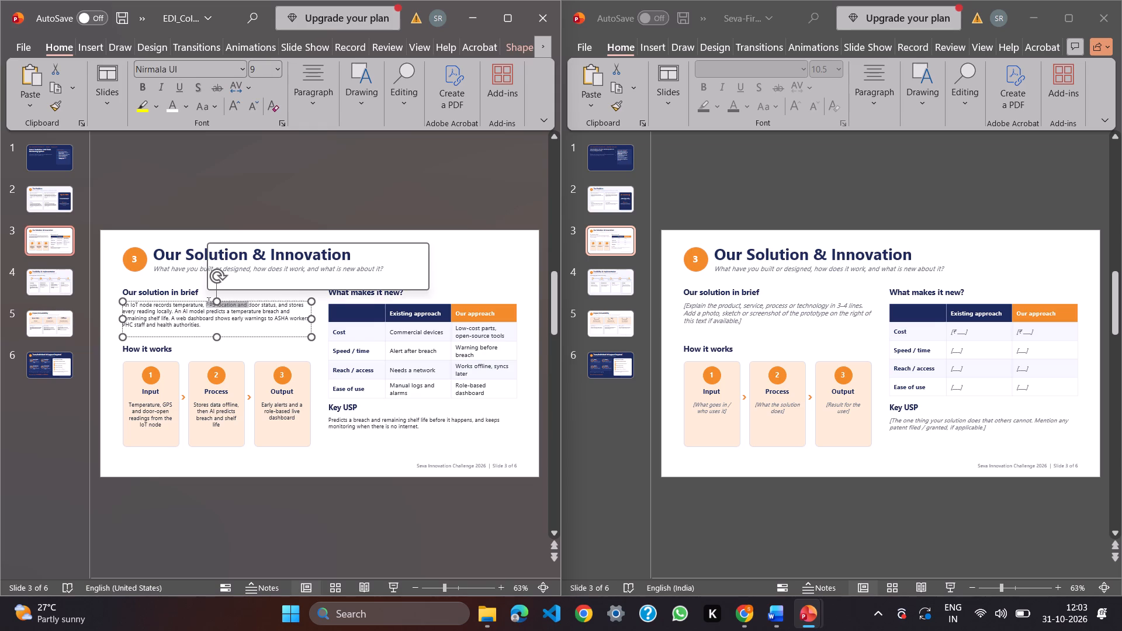
key("BackSpace")
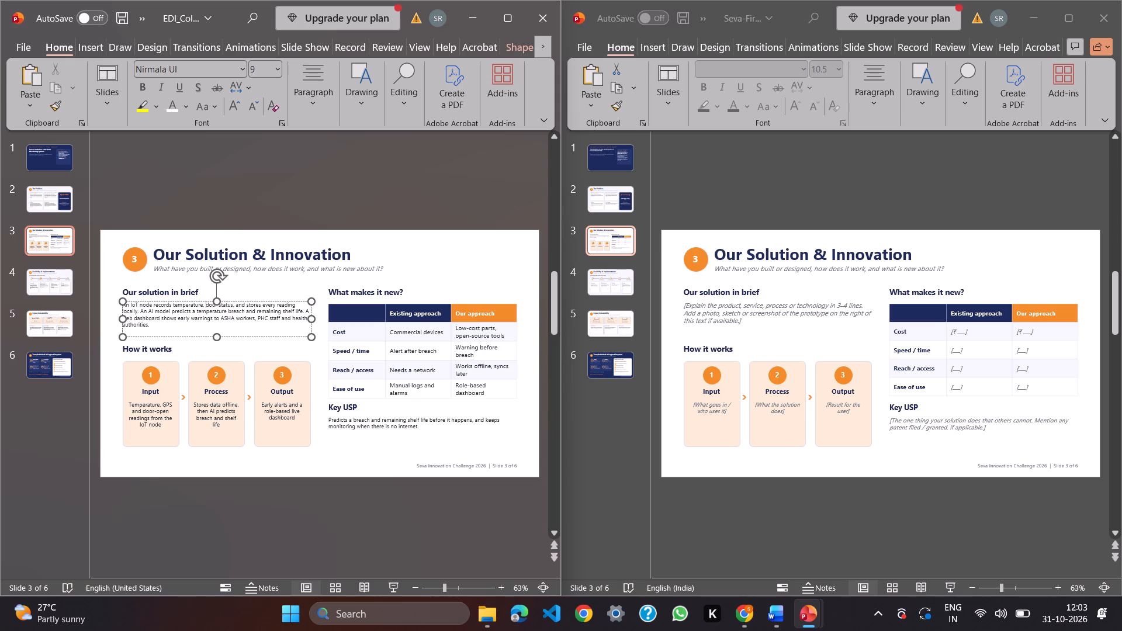
left_click(245, 310)
Remove "GPS and" from the Input box text under "How it works" on slide 3.
left_click(142, 410)
key("BackSpace")
key("BackSpace")
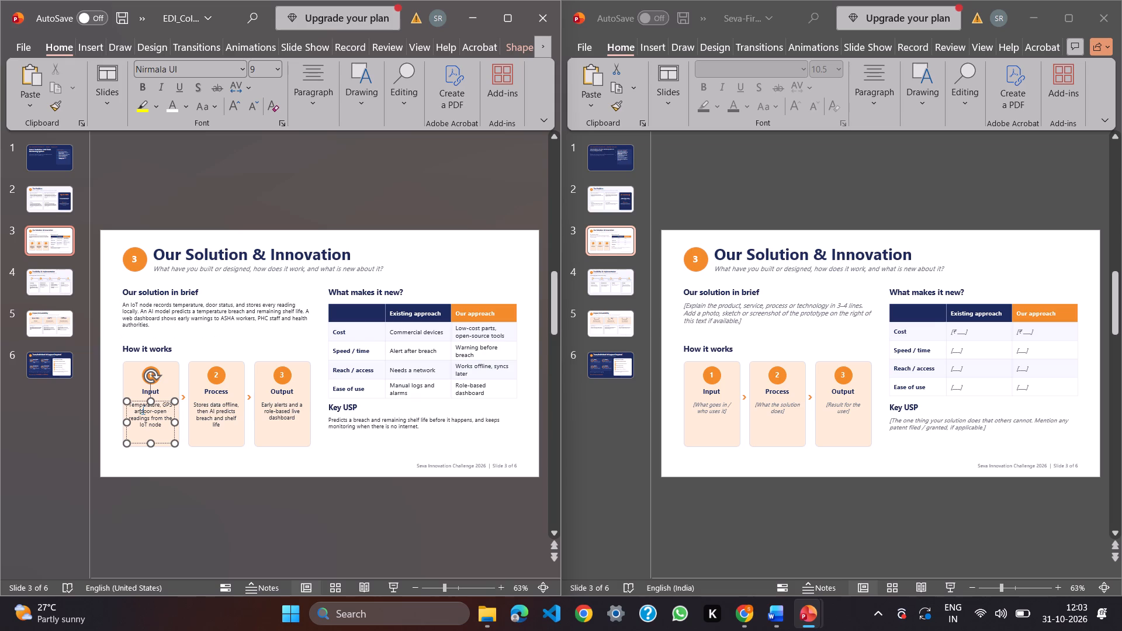
key("BackSpace")
key("BackSpace")
key("BackSpace")
key("BackSpace")
key("BackSpace")
key("BackSpace")
Check the Process and Output boxes, the comparison table and the Key USP text on slide 3.
left_click(200, 415)
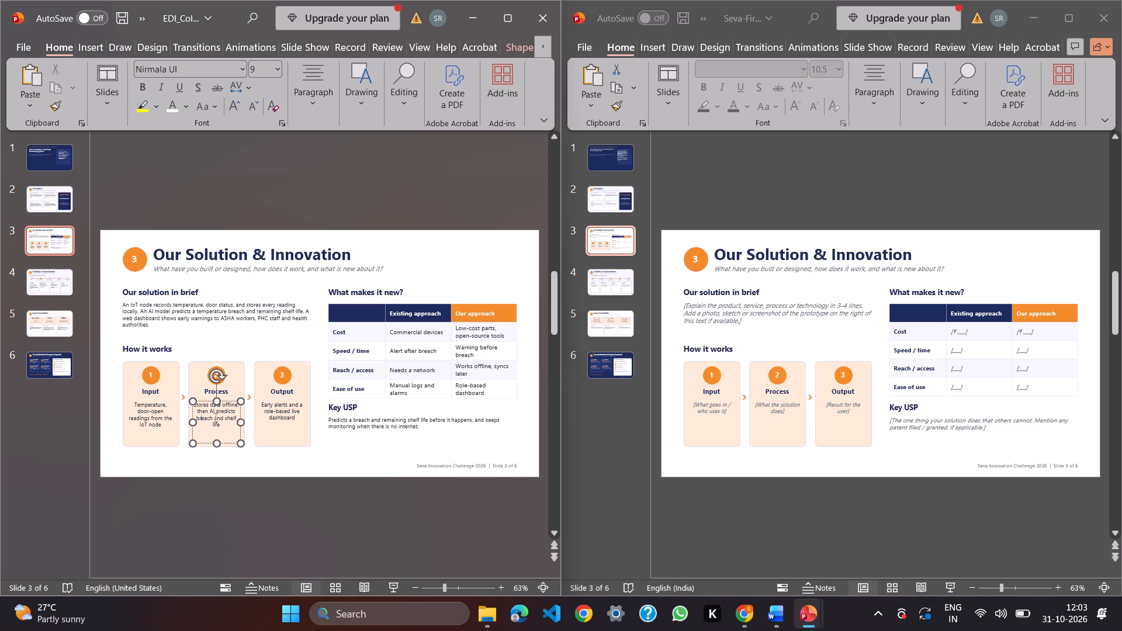
left_click(279, 417)
left_click(396, 374)
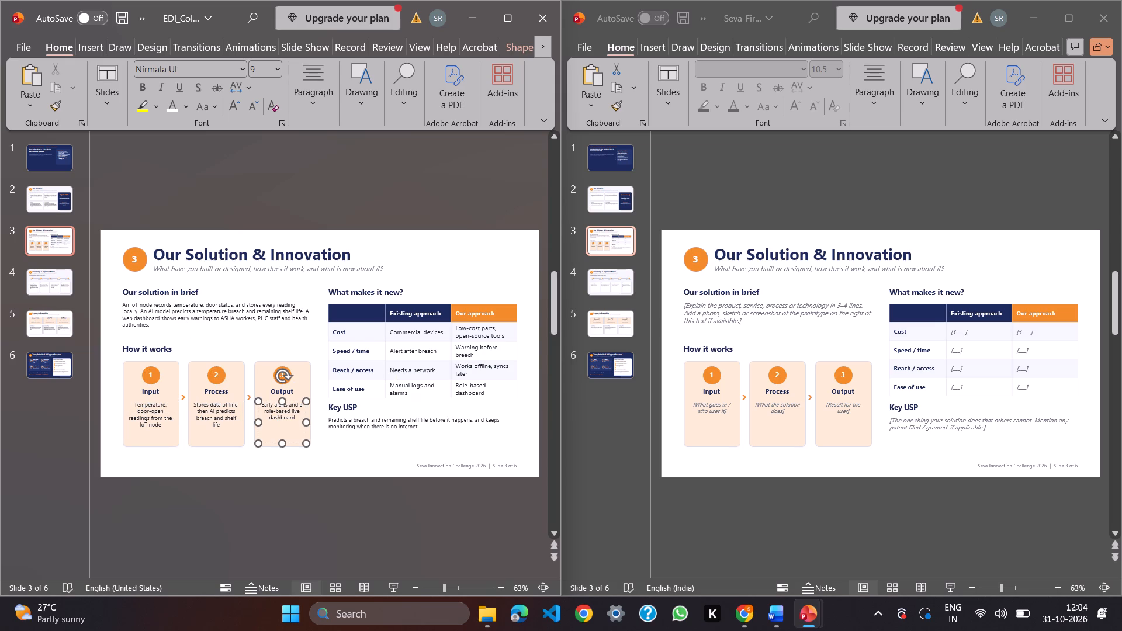
left_click(418, 435)
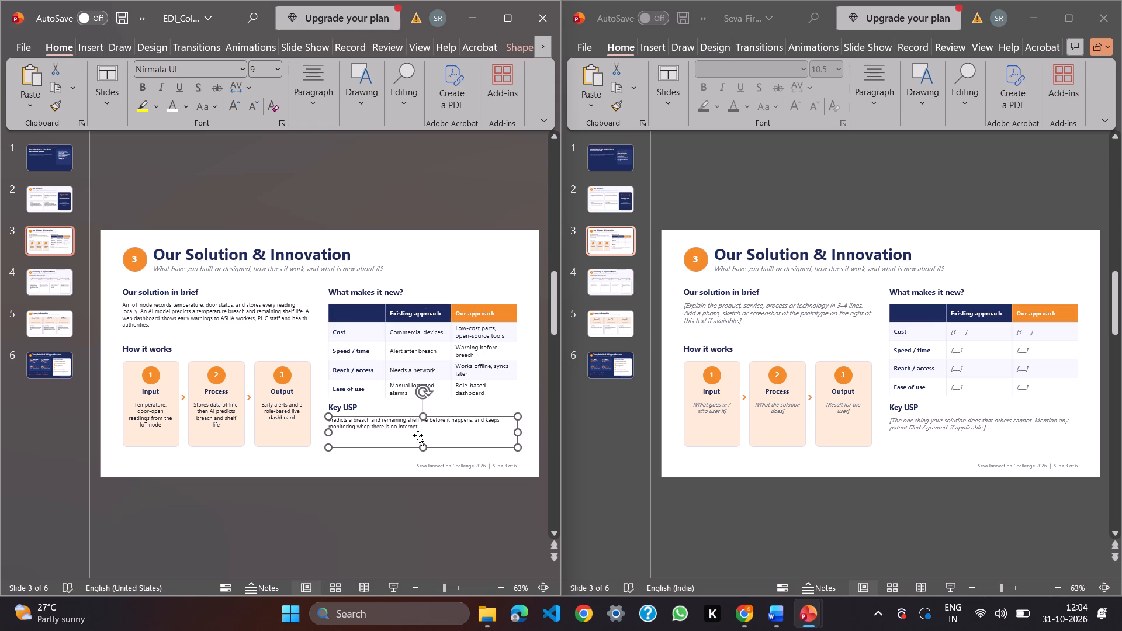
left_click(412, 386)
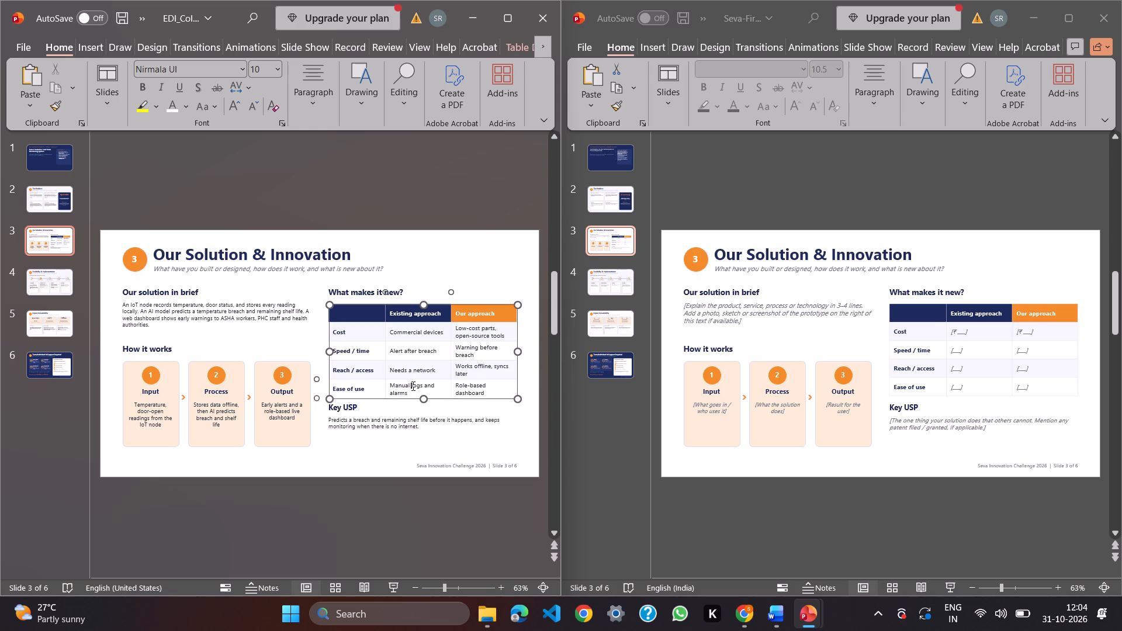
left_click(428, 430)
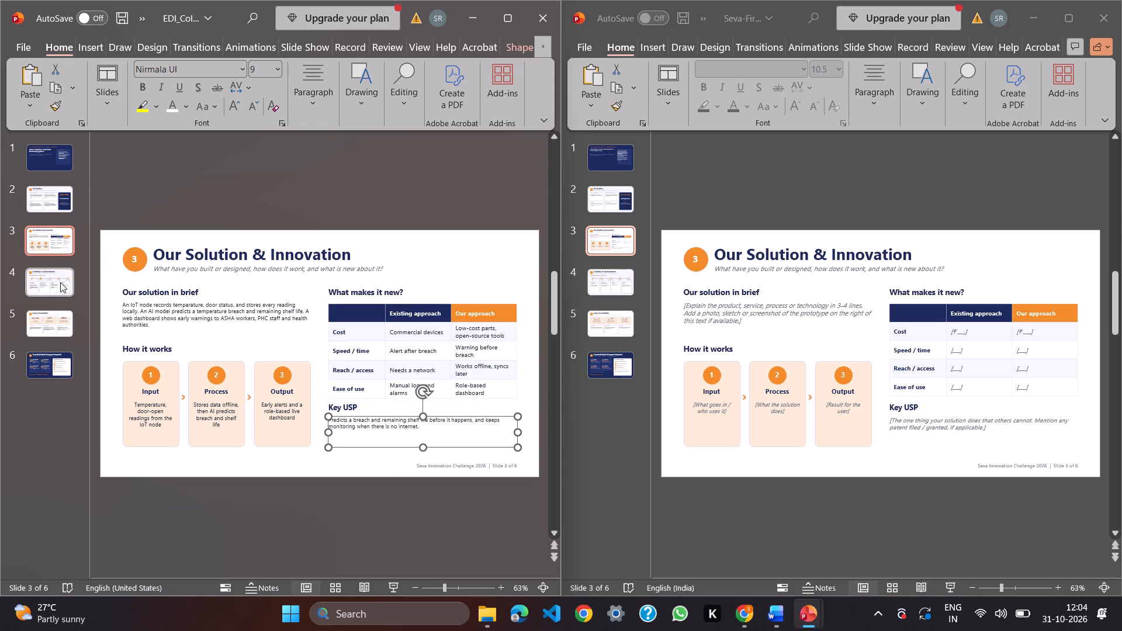
Compare slide 4, Feasibility & Implementation, of the pitch deck with the same slide in the Seva template.
left_click(60, 280)
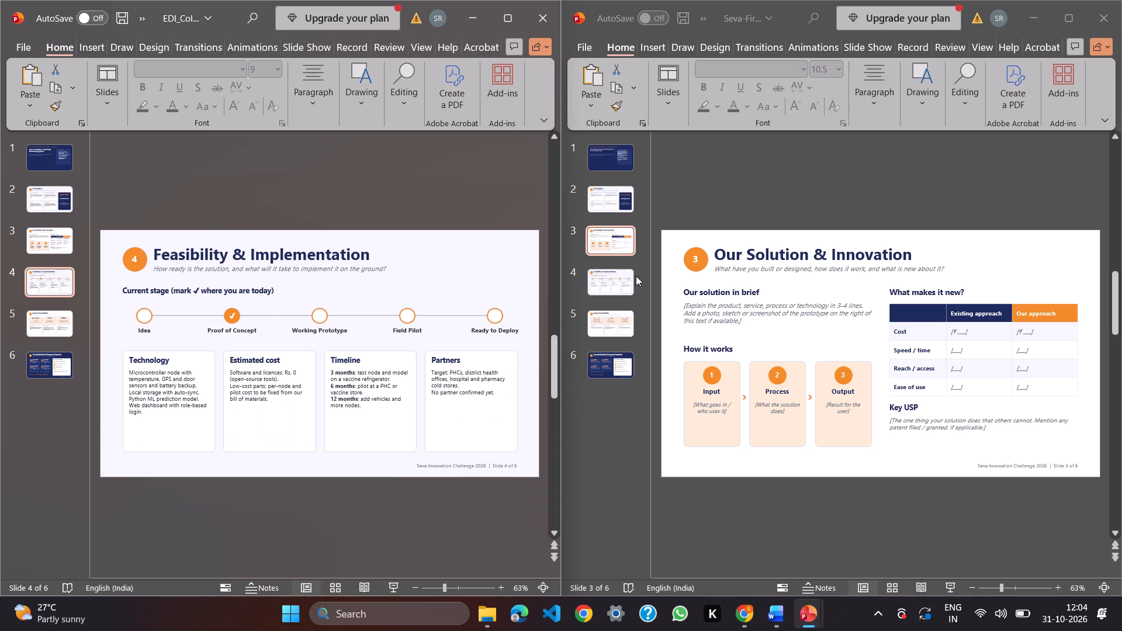
left_click(626, 279)
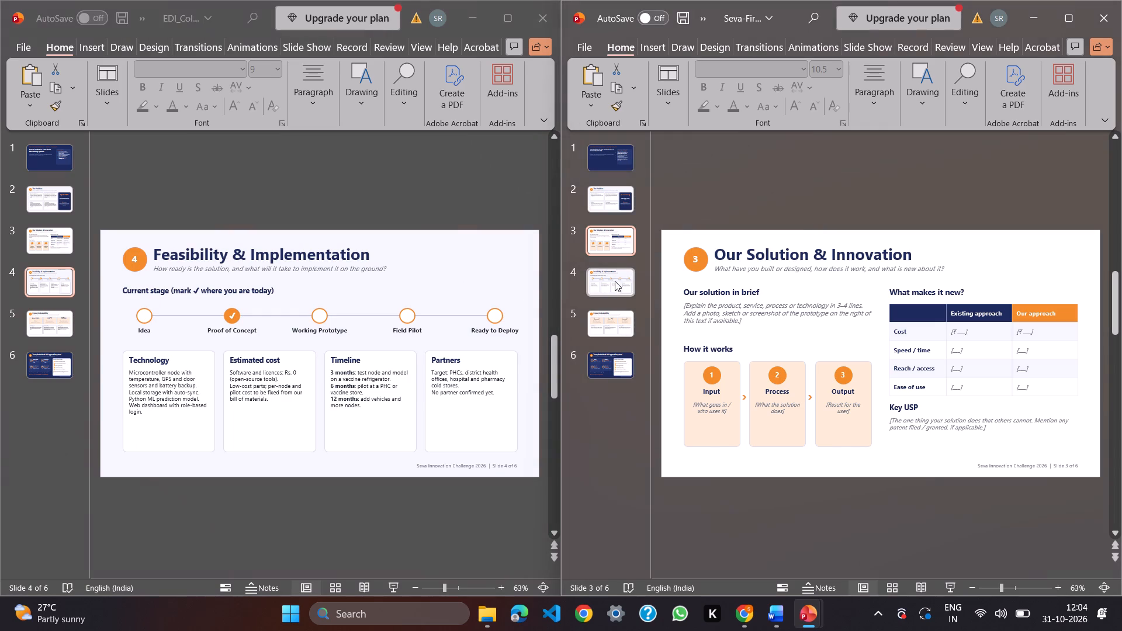
left_click(615, 281)
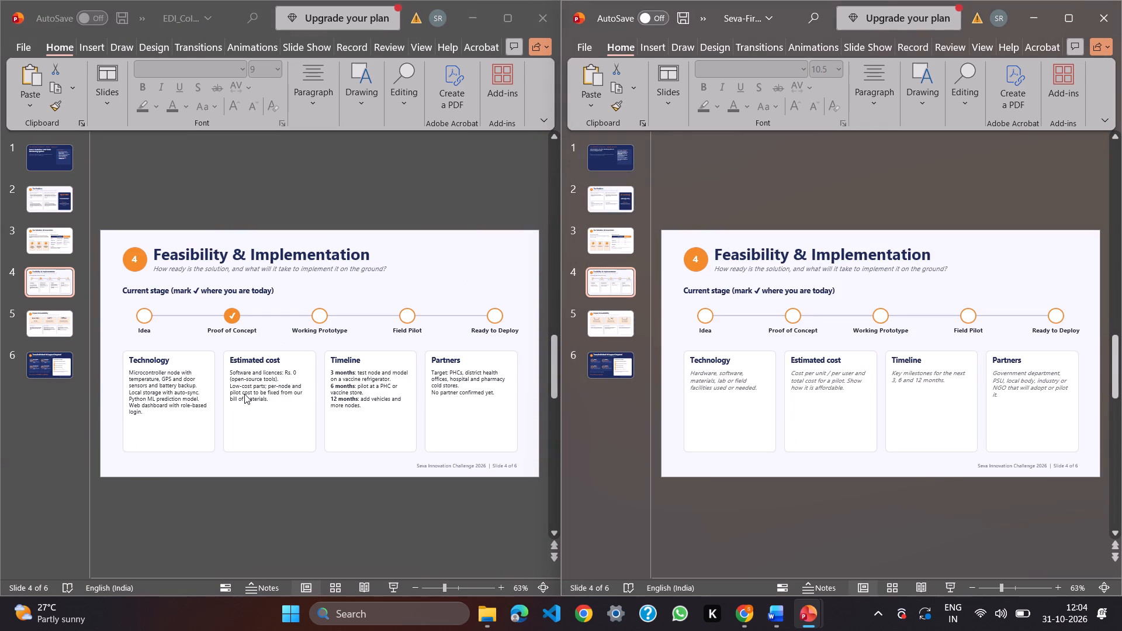
Remove "GPS and" from the Technology box text on slide 4 of the pitch deck.
left_click(196, 382)
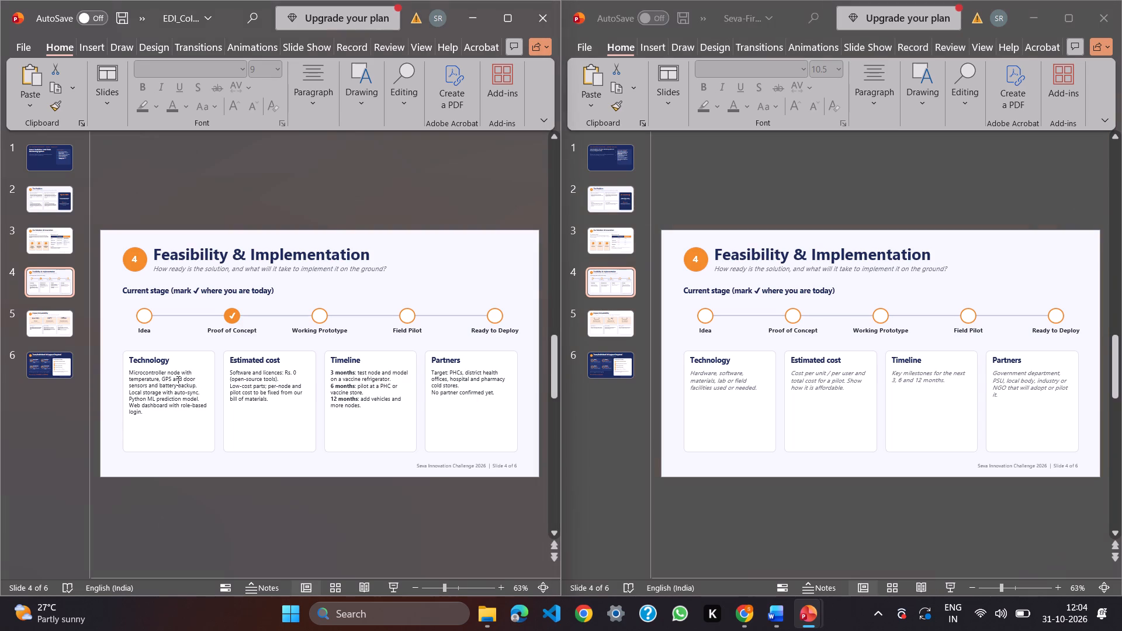
left_click(182, 380)
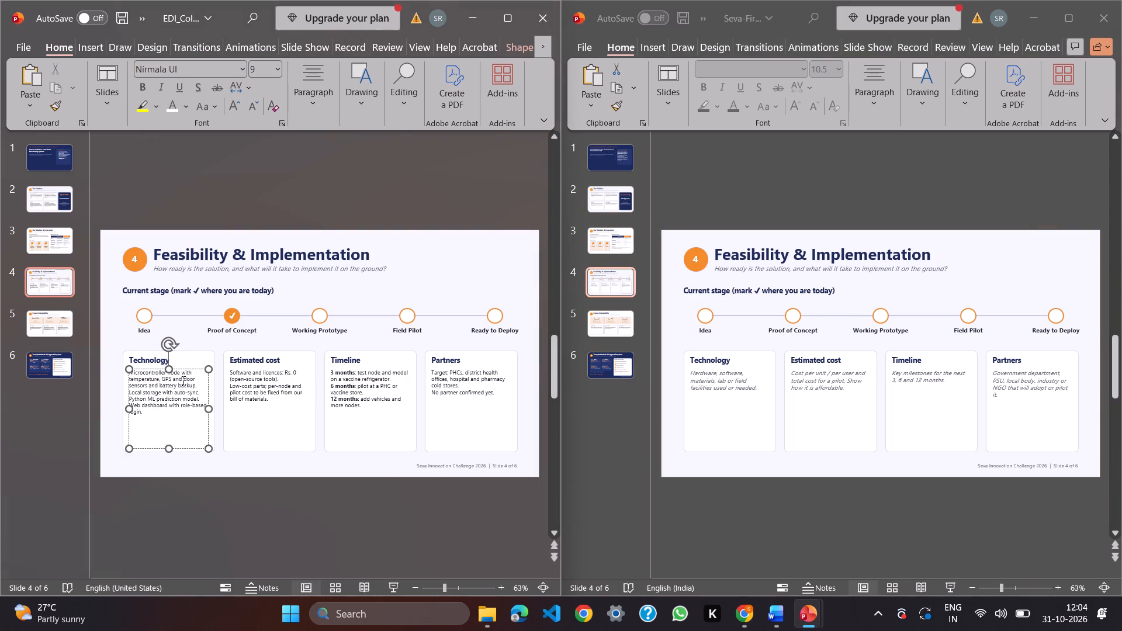
key("BackSpace")
key("BackSpace")
key("BackSpace")
key("BackSpace")
key("BackSpace")
key("BackSpace")
key("BackSpace")
Delete all the body text under the "Estimated cost" heading on slide 4, leaving the heading in place.
left_click(259, 393)
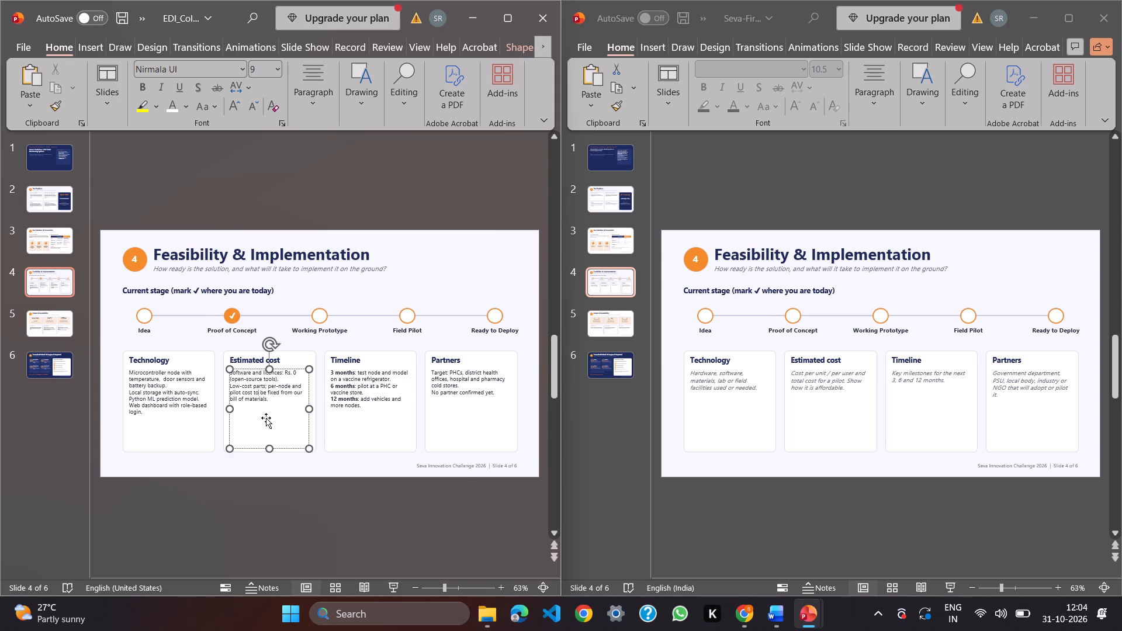
left_click(266, 421)
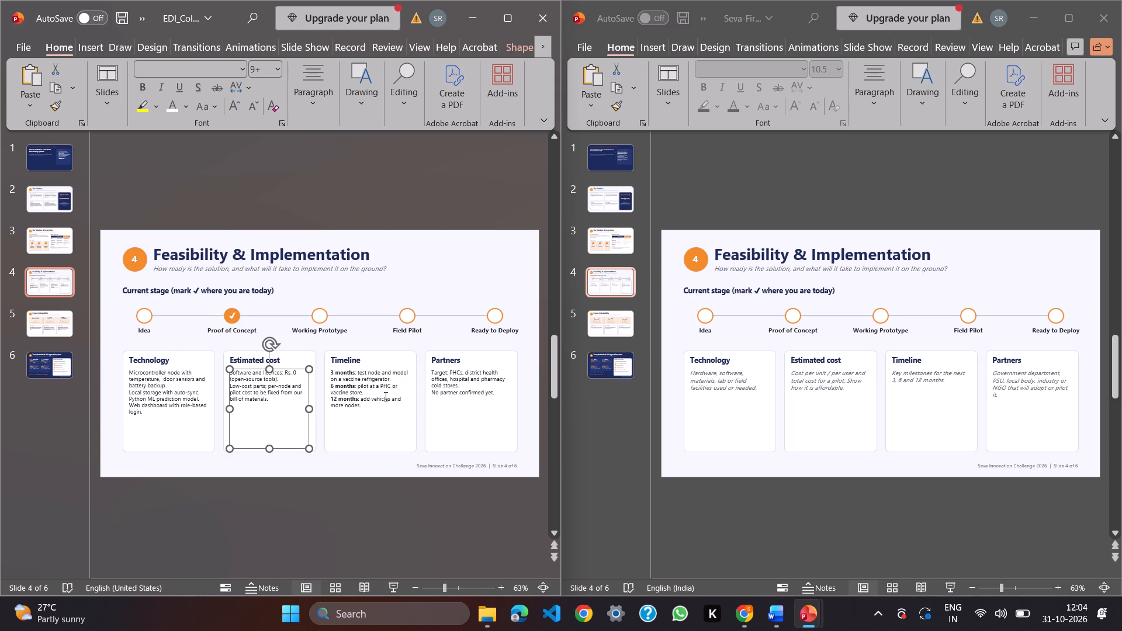
left_click(386, 396)
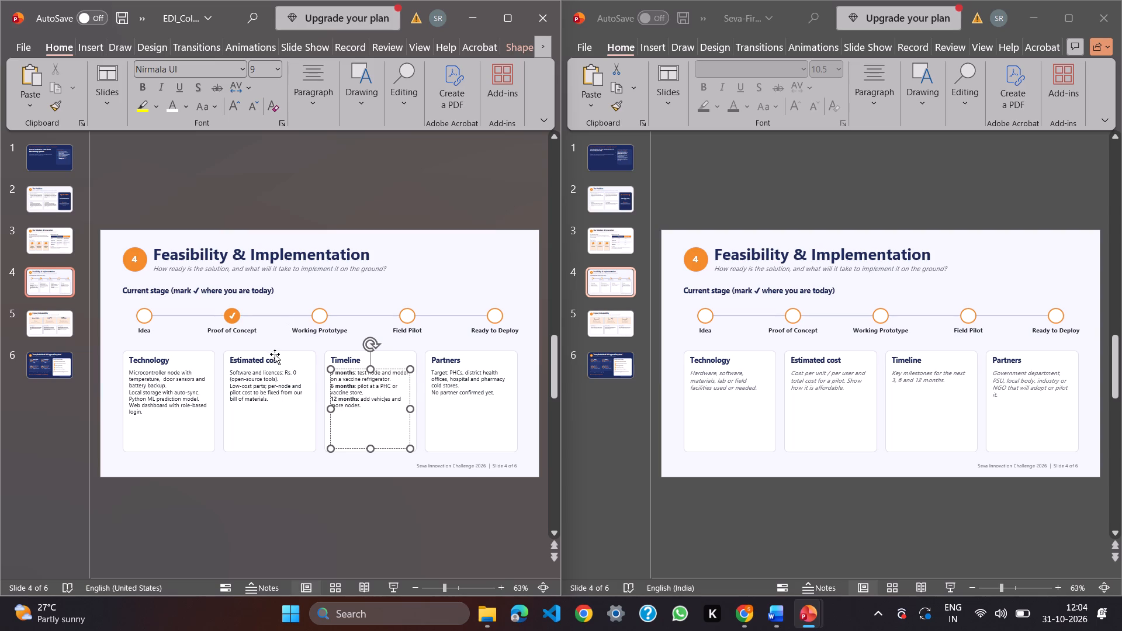
left_click(273, 401)
left_click_drag(273, 401, 240, 400)
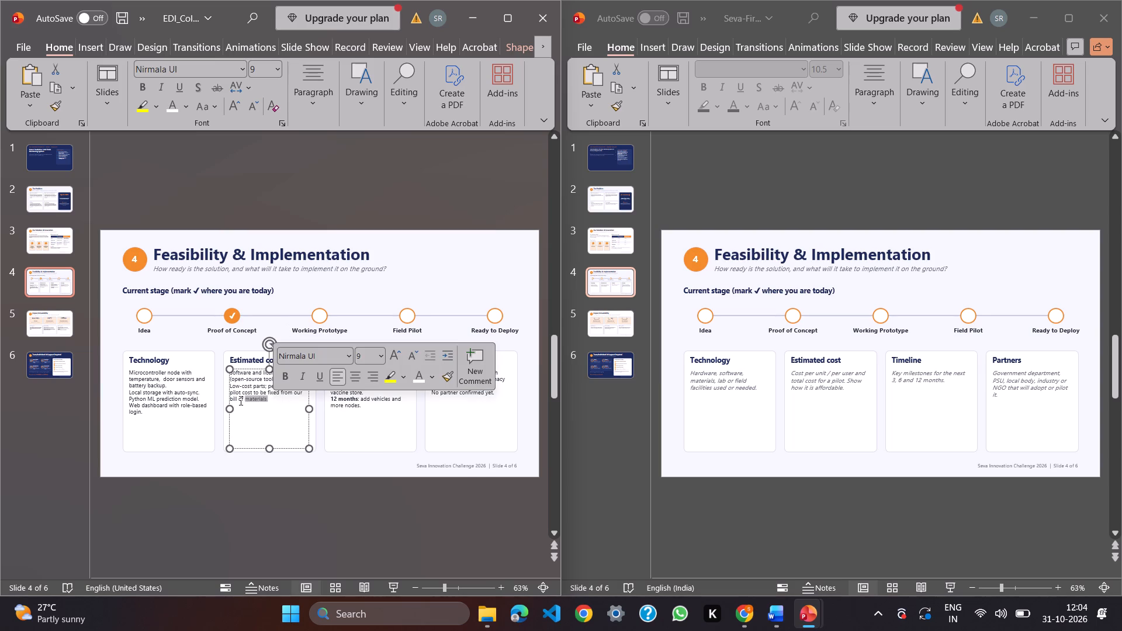
left_click_drag(240, 400, 242, 391)
left_click_drag(242, 391, 232, 371)
key("BackSpace")
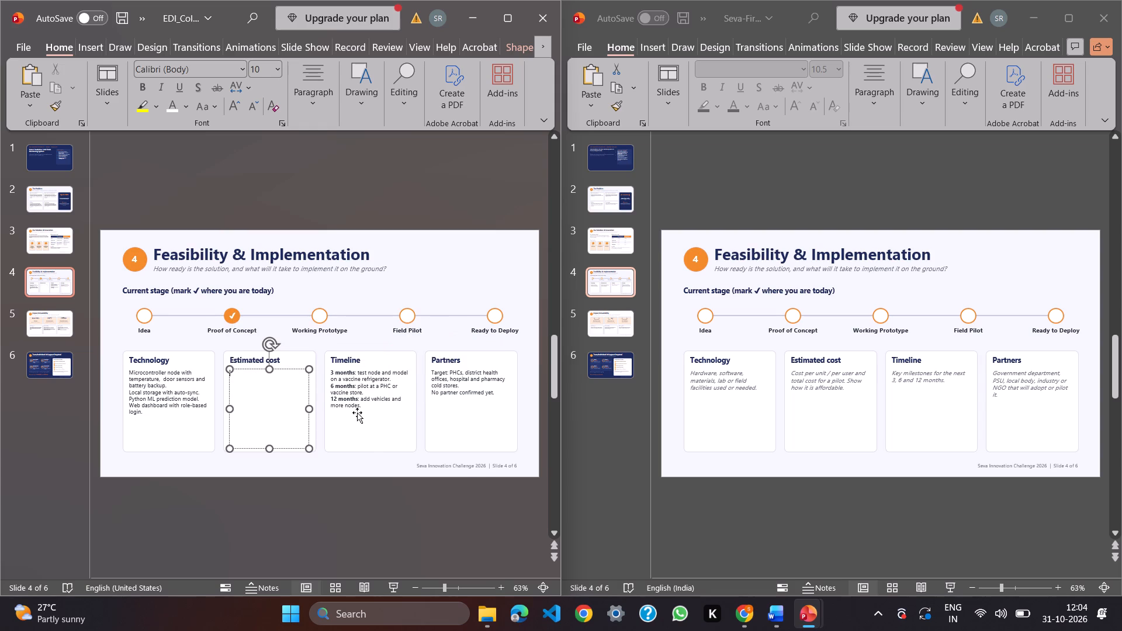
Check the subtitle and the Timeline and Partners boxes on slide 4 of the pitch deck.
left_click(359, 414)
left_click(482, 386)
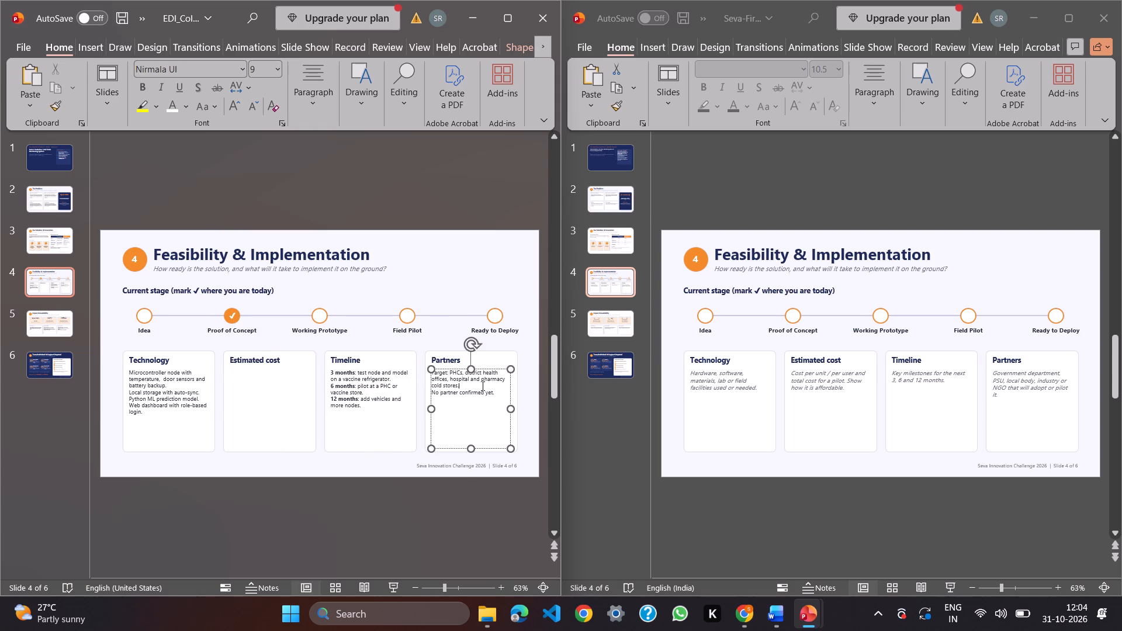
left_click(354, 271)
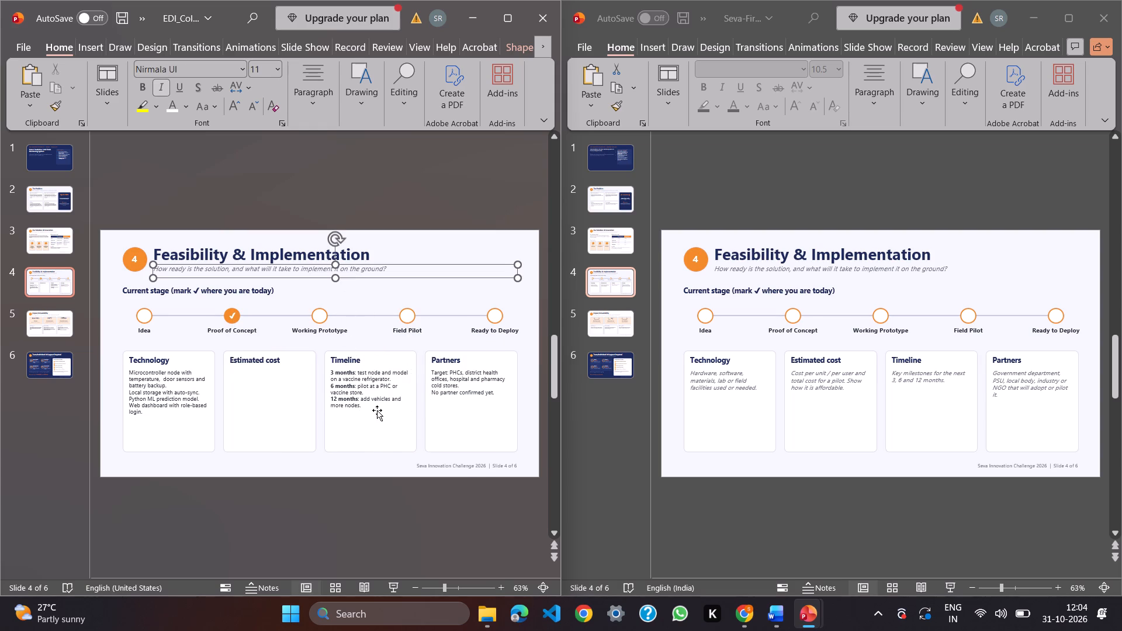
left_click(377, 415)
left_click(462, 410)
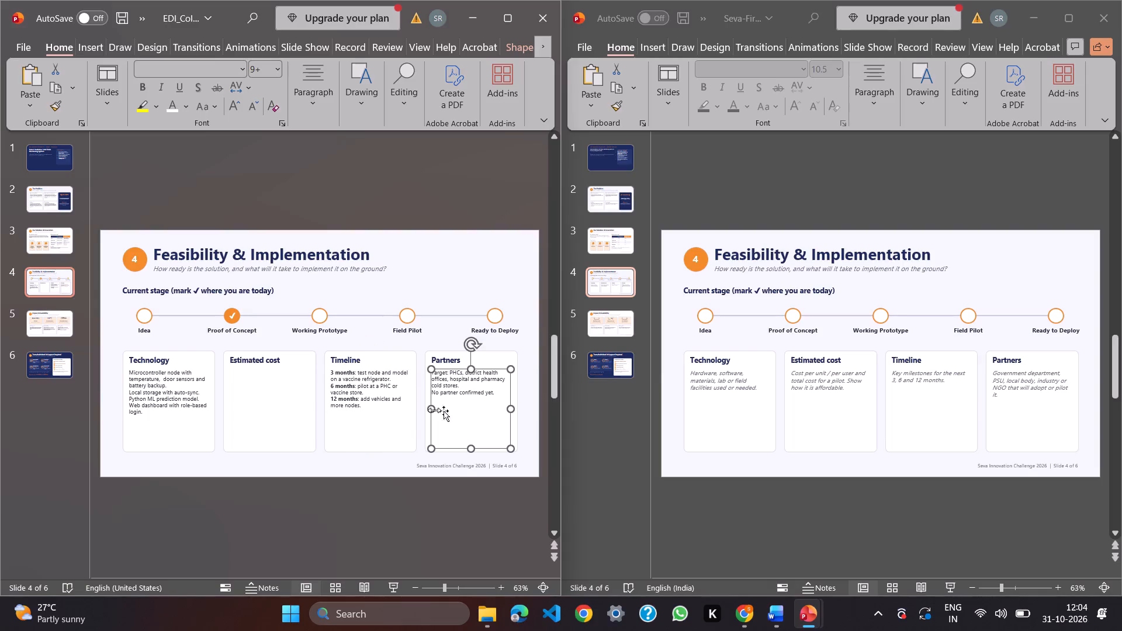
left_click(386, 419)
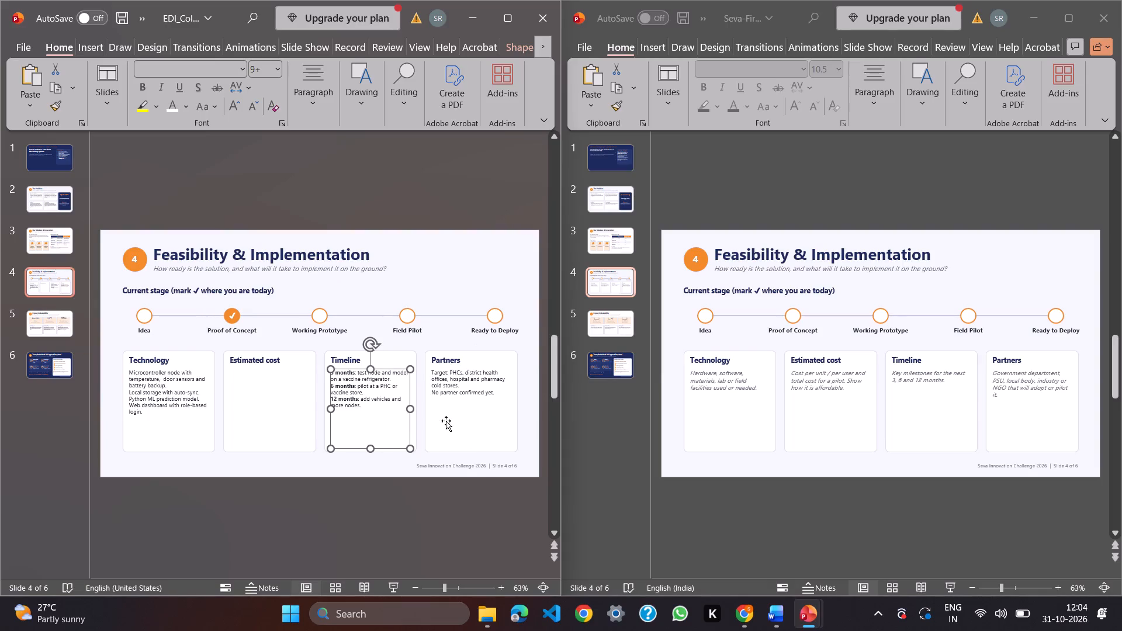
left_click_drag(446, 421, 0, 294)
Review slides 5 and 6 of the pitch deck, and compare the team and support slide with slide 6 of the Seva template.
left_click(57, 327)
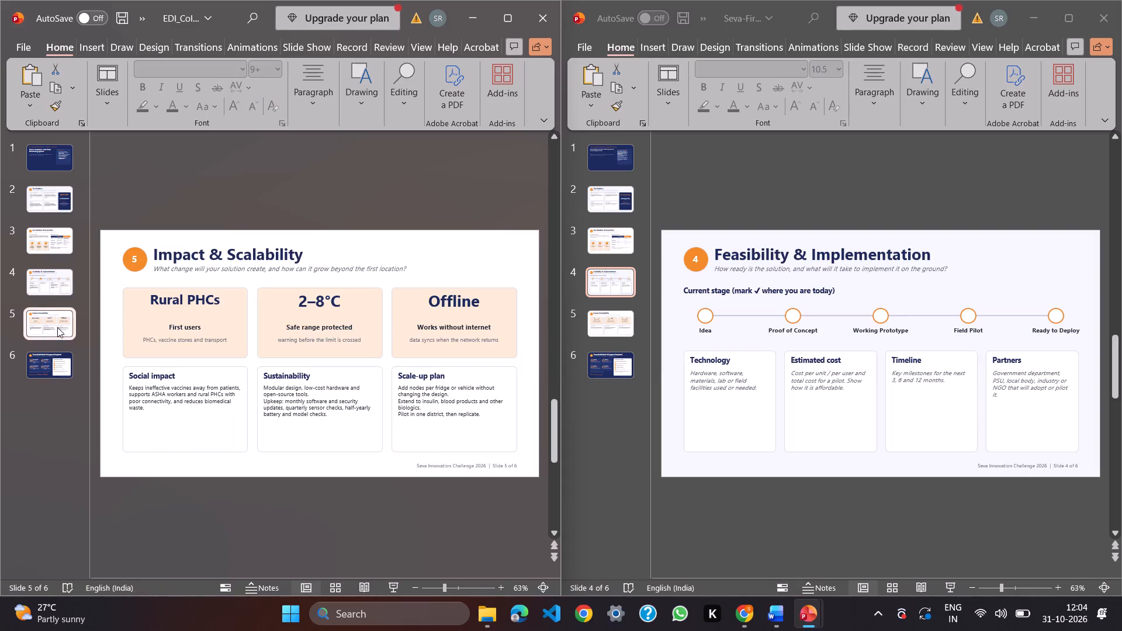
left_click(58, 358)
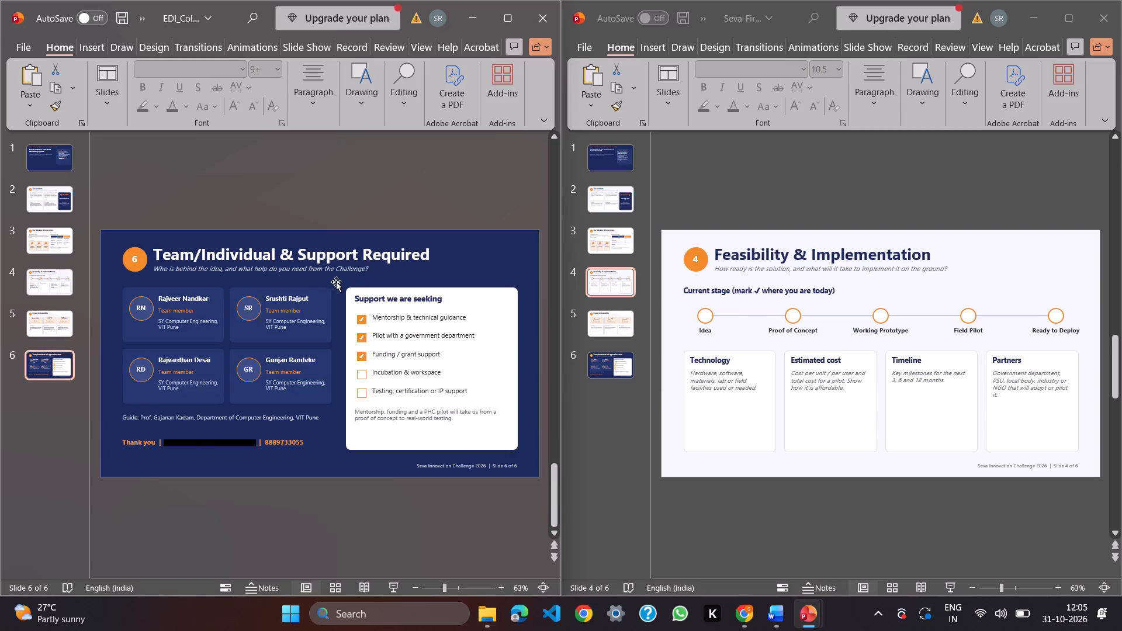
left_click(611, 360)
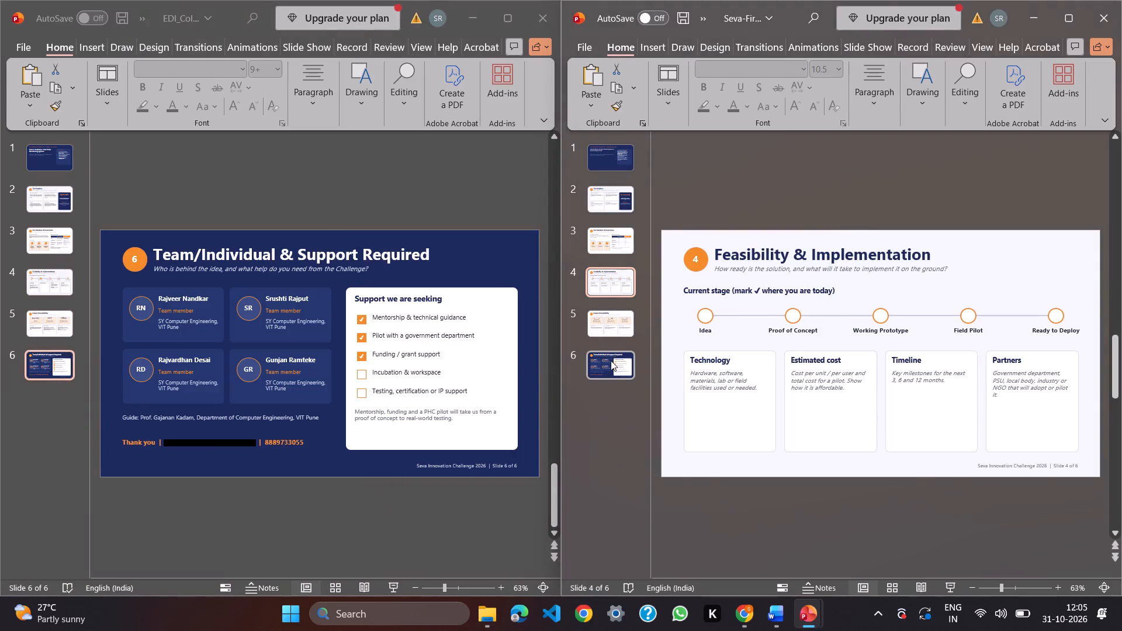
left_click(597, 367)
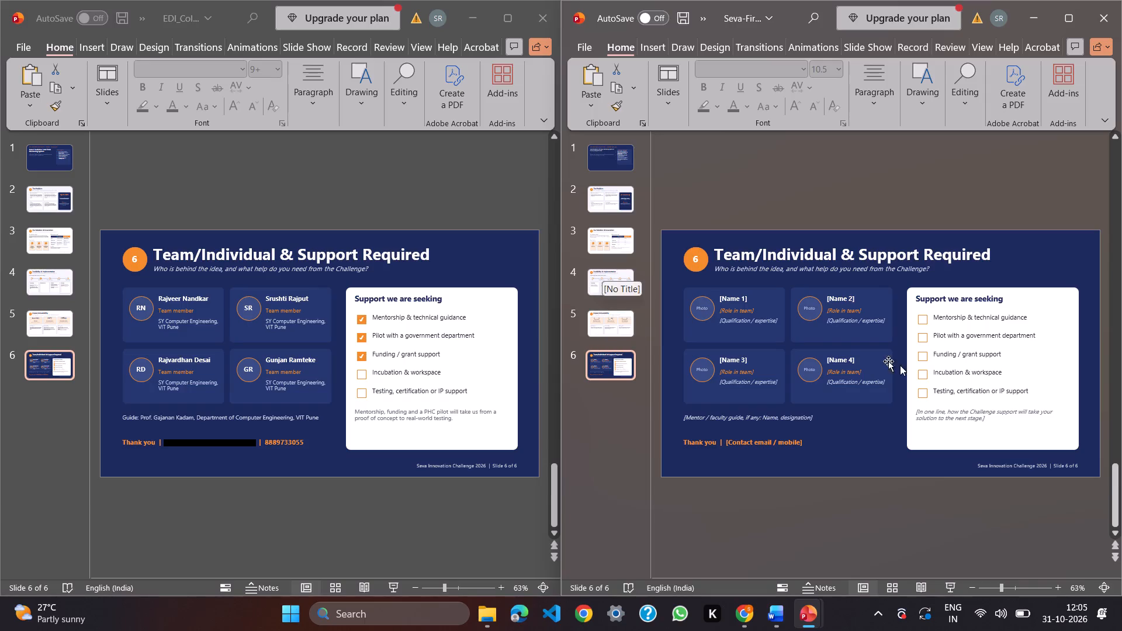
left_click(923, 335)
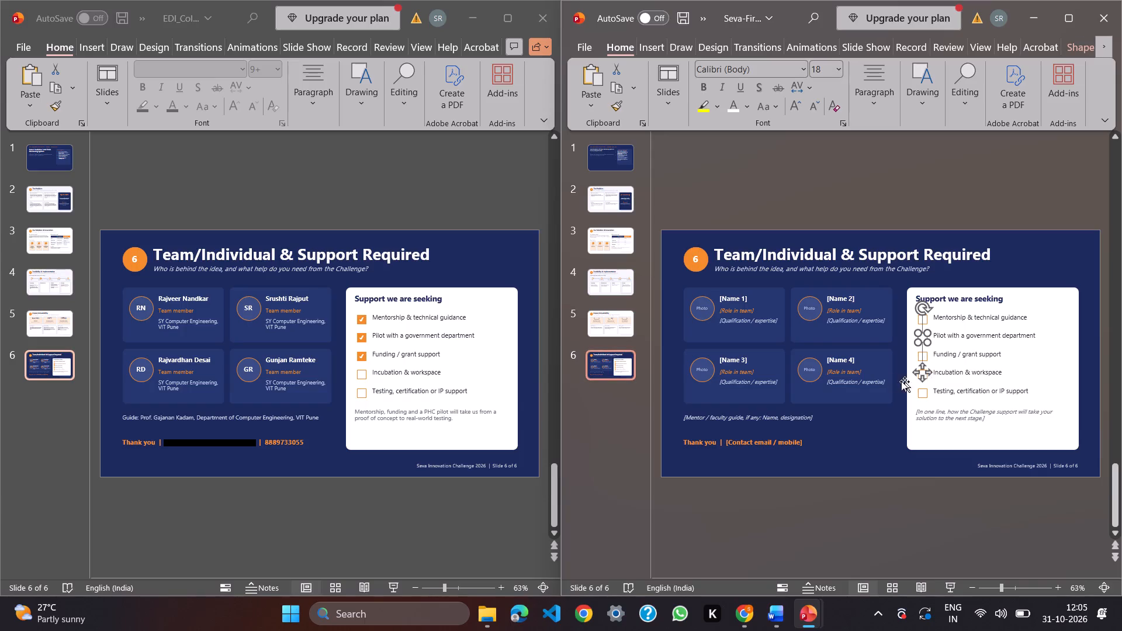
left_click(834, 345)
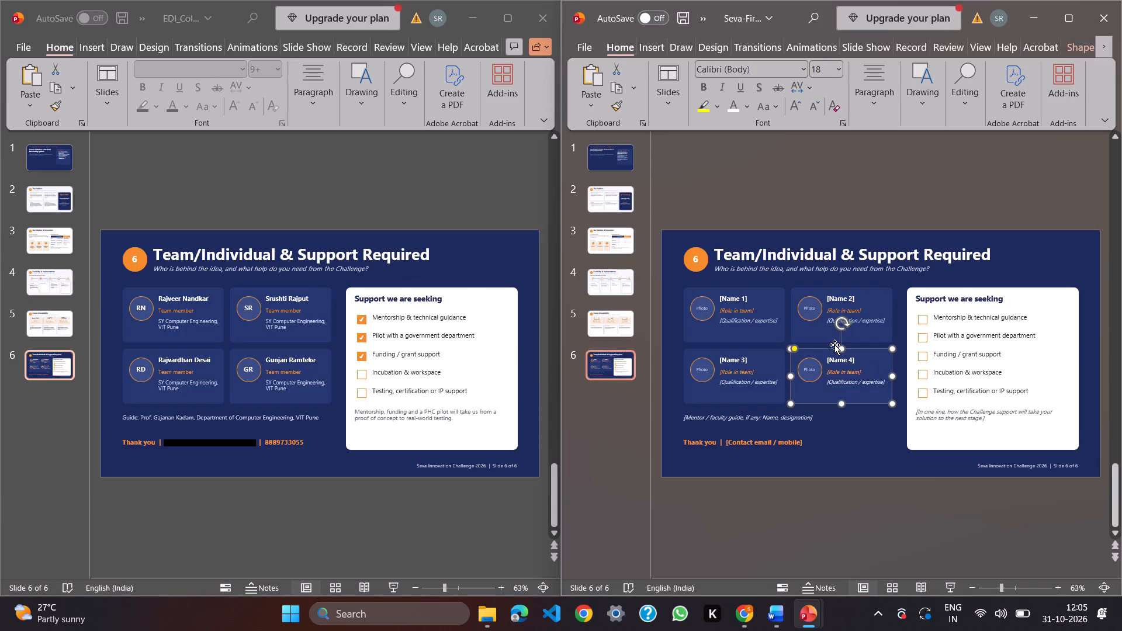
left_click(808, 224)
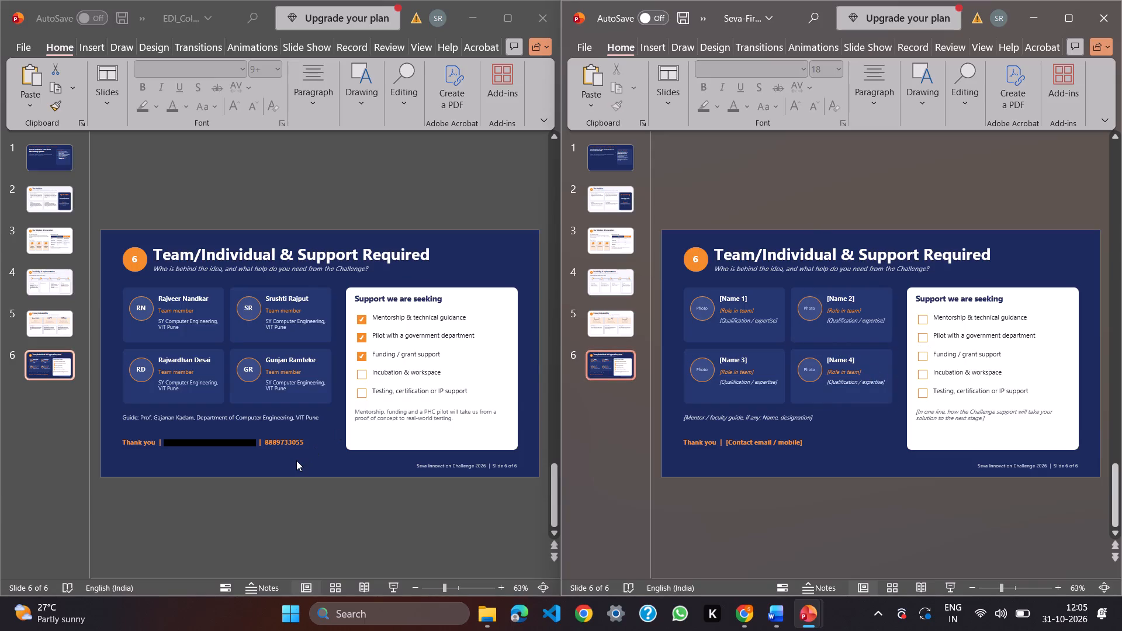
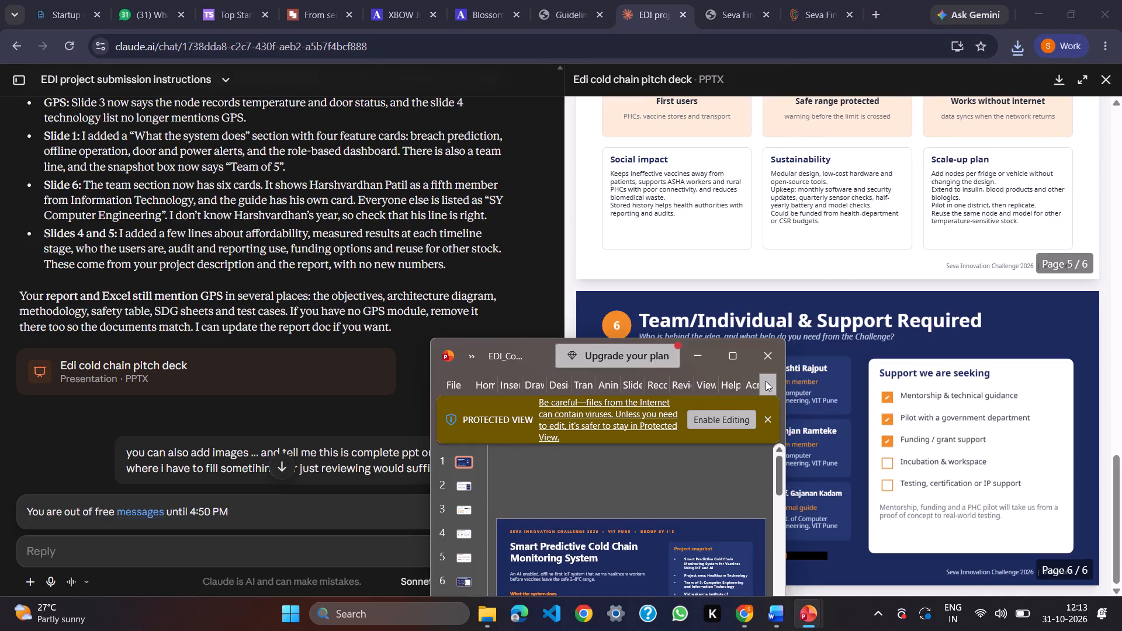
left_click(733, 360)
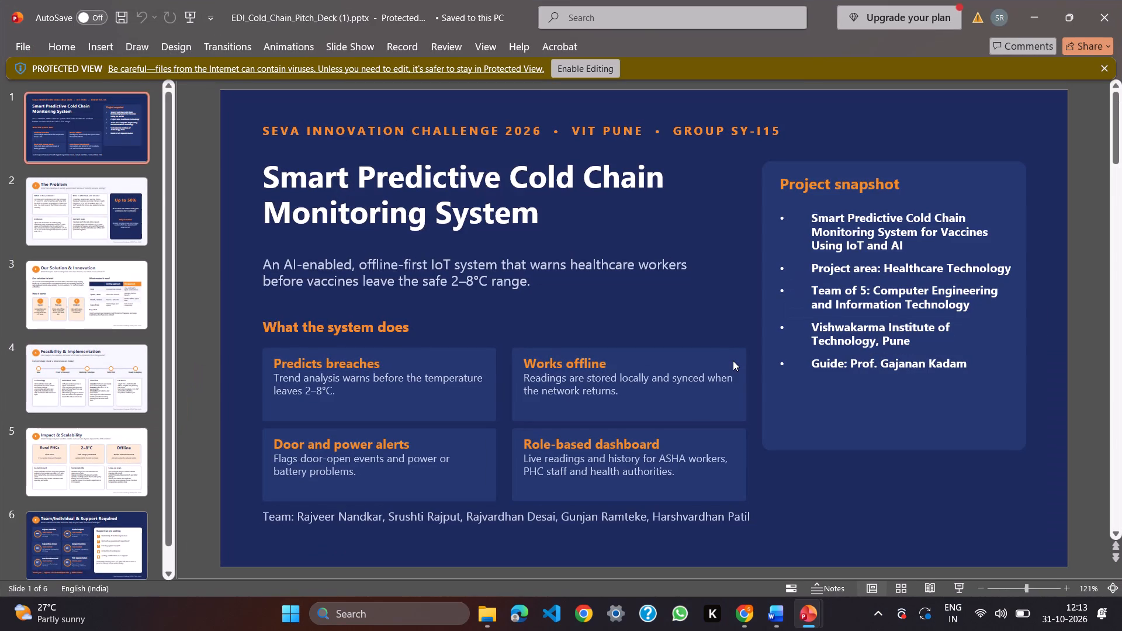
left_click(588, 65)
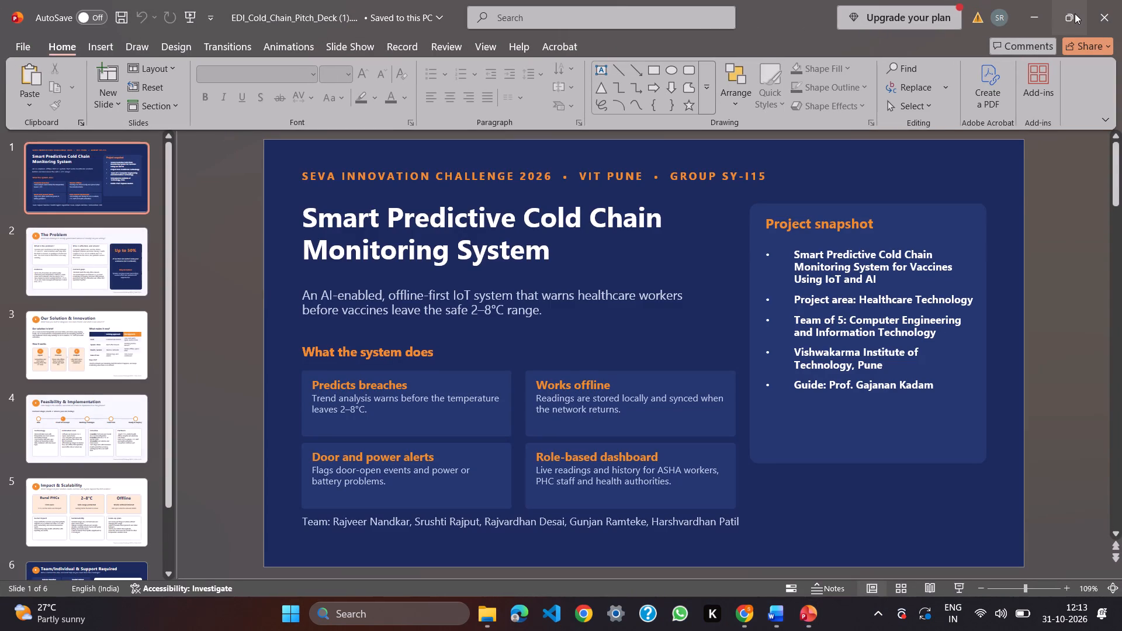
Arrange the EDI cold chain deck and the Seva template presentation side by side, with both showing slide 1.
left_click(970, 116)
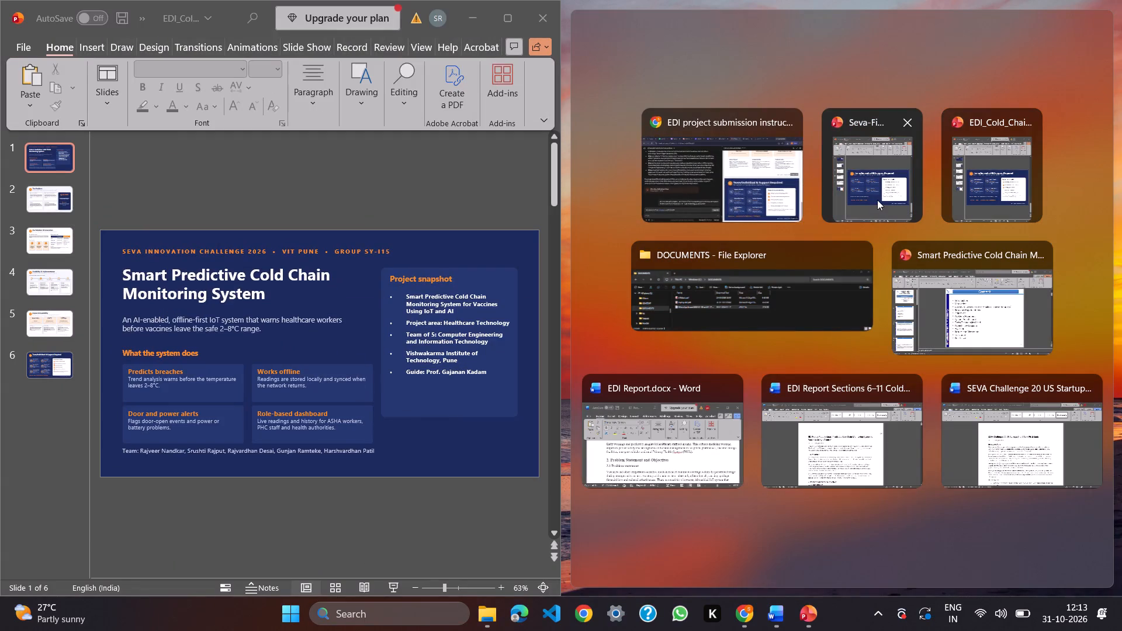
left_click(877, 200)
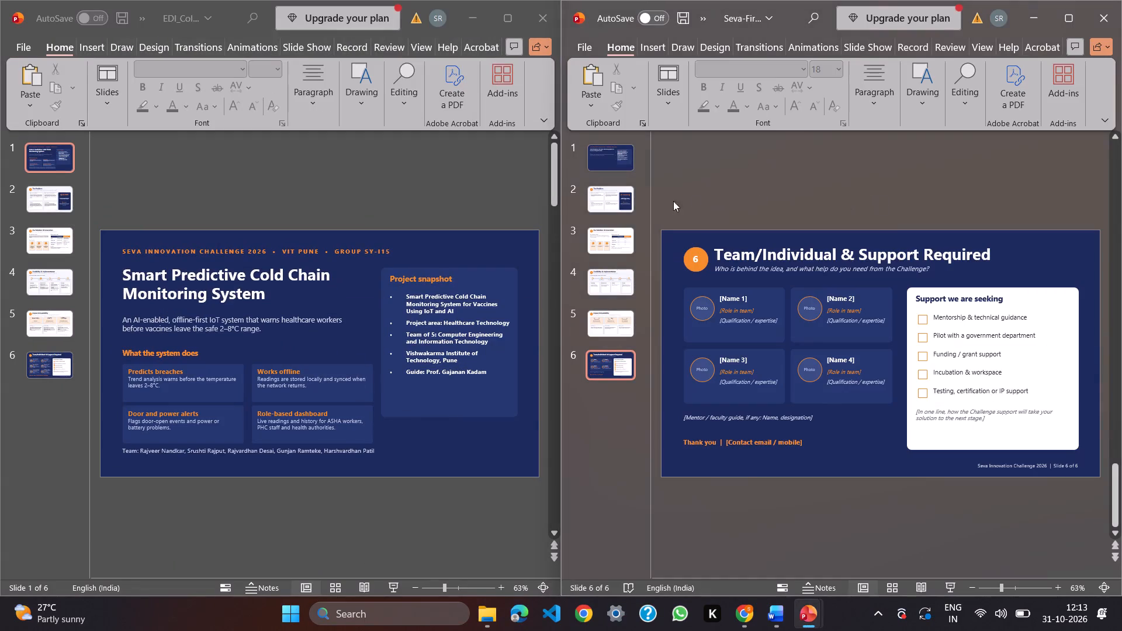
left_click(605, 167)
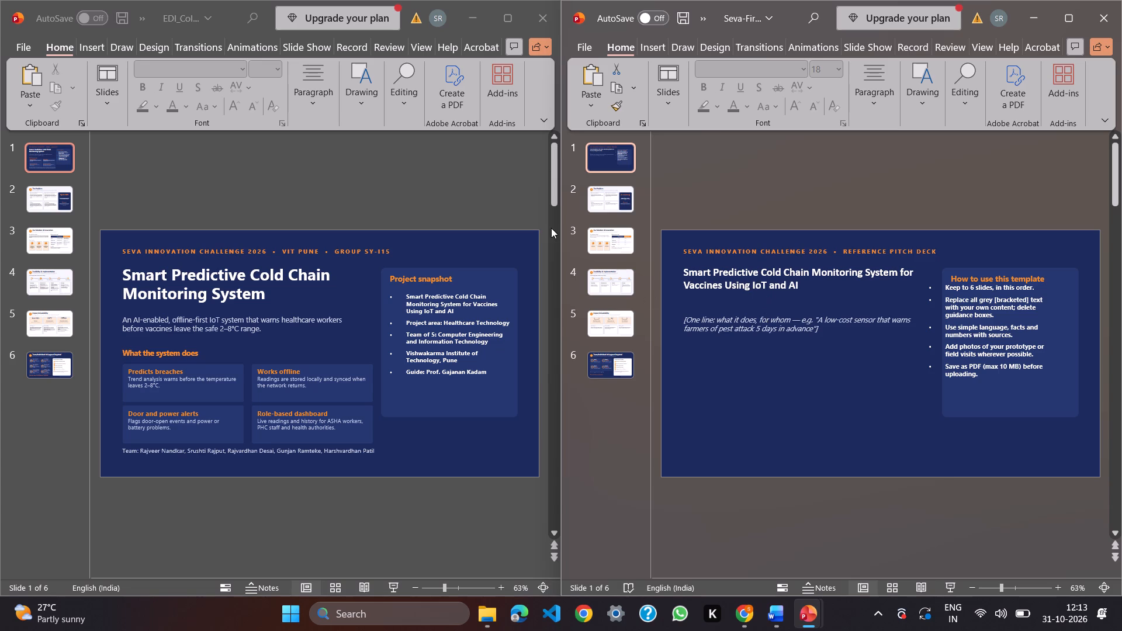
left_click(37, 198)
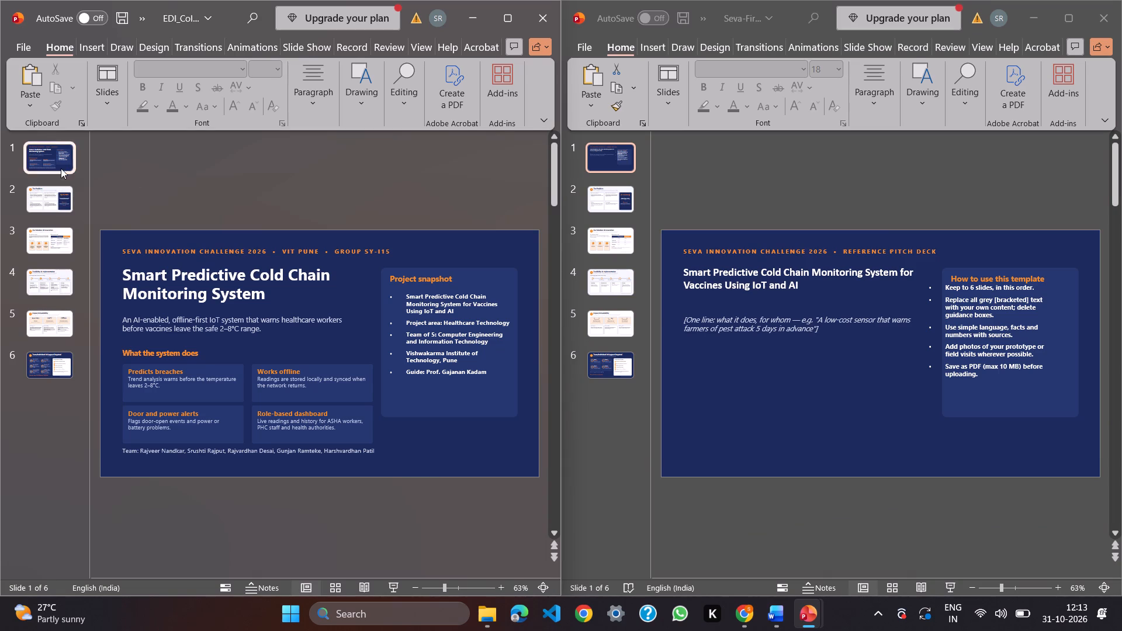
scroll(318, 260, "up", 1)
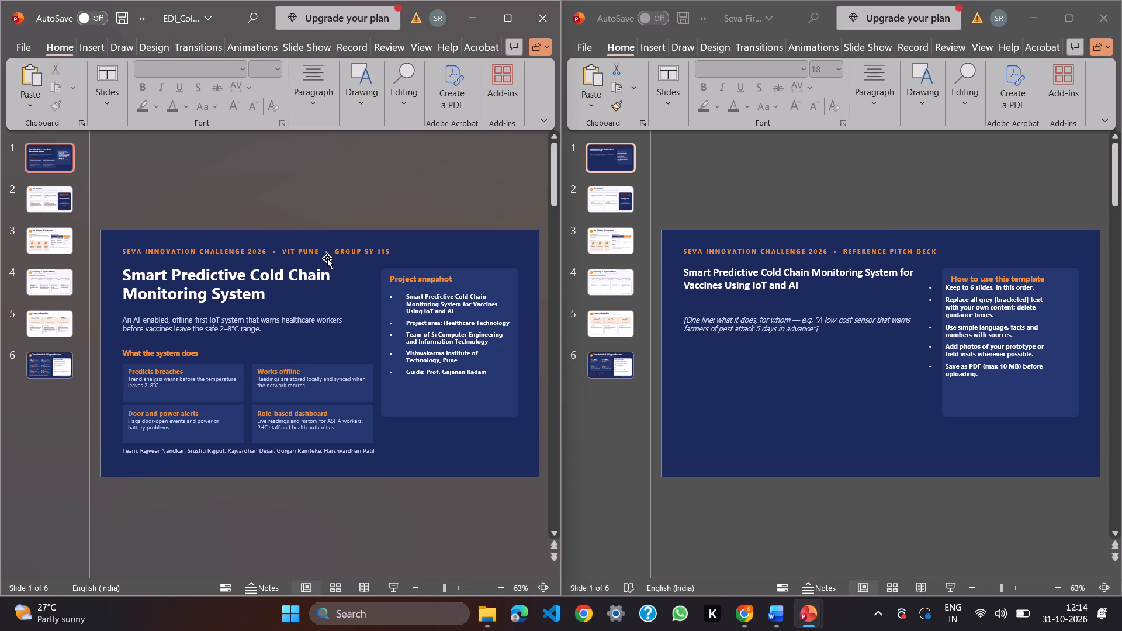
In slide 1's header line, replace "VIT PUNE • GROUP SY-I15" with "REFERENCE PITCH DECK" after the challenge name.
left_click(396, 255)
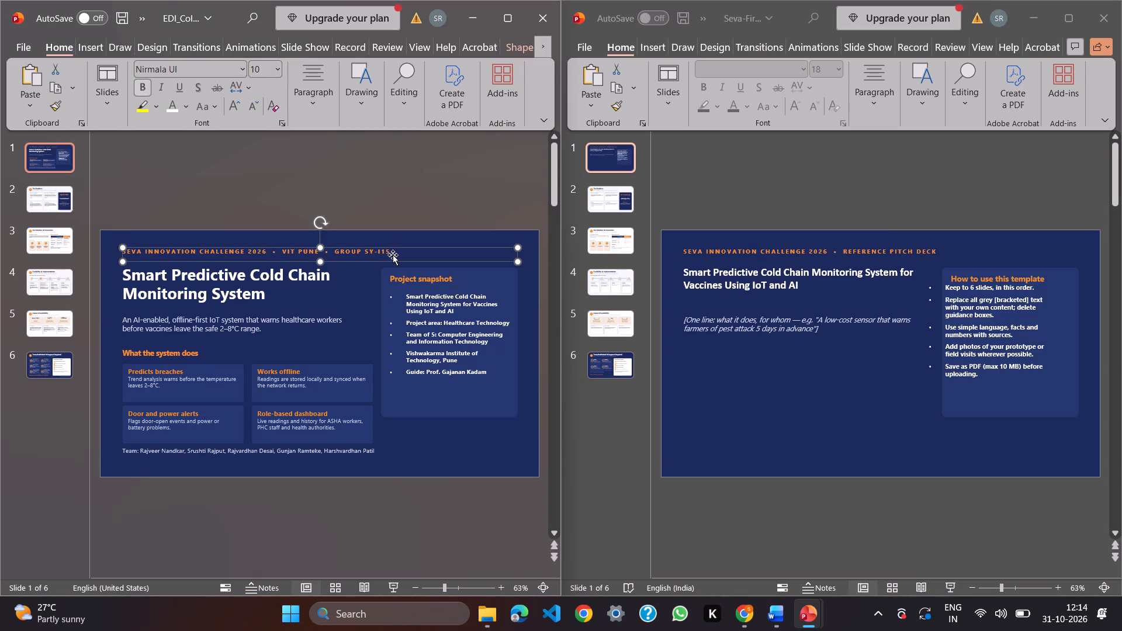
left_click(393, 255)
left_click(376, 251)
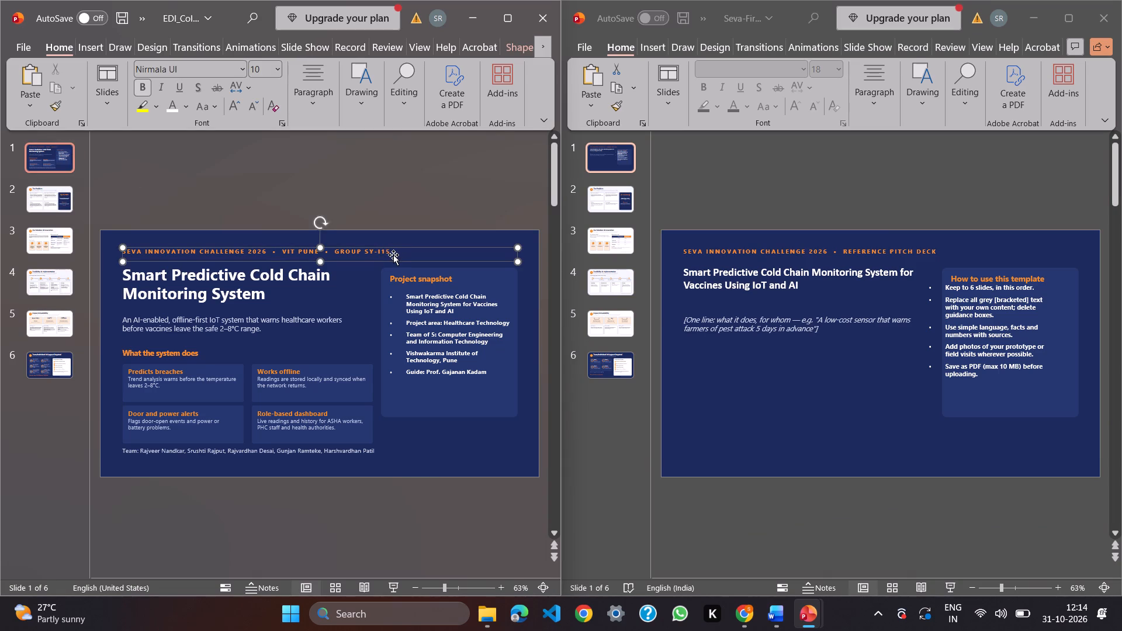
left_click(392, 249)
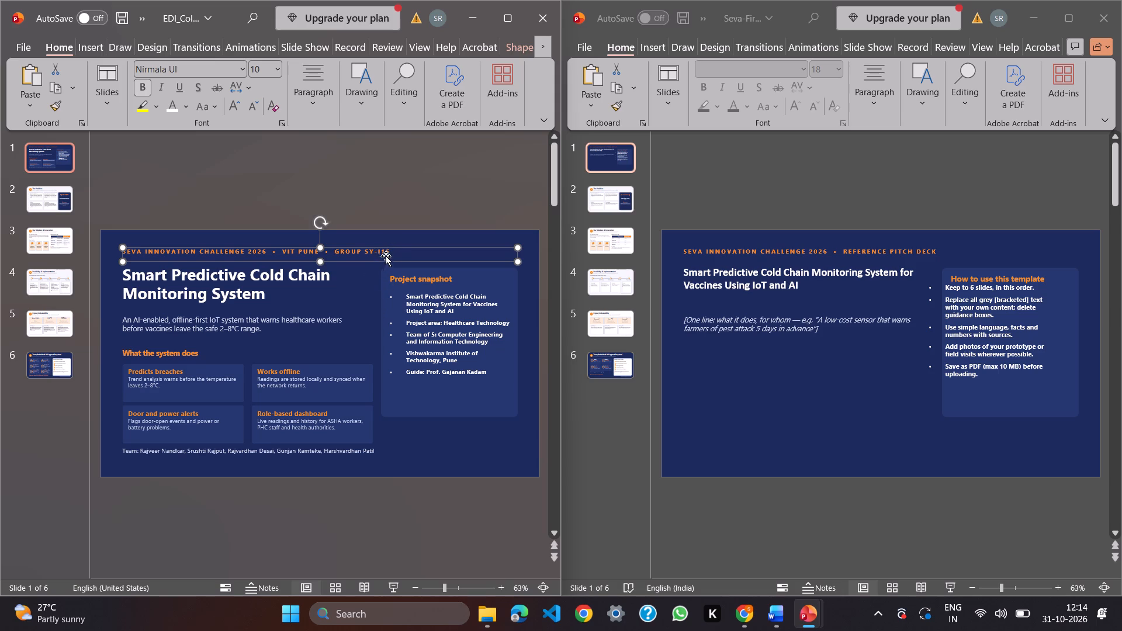
left_click(387, 254)
key("Right")
key("BackSpace")
key("BackSpace")
key("BackSpace")
key("BackSpace")
key("BackSpace")
key("BackSpace")
key("BackSpace")
key("BackSpace")
key("BackSpace")
key("BackSpace")
key("BackSpace")
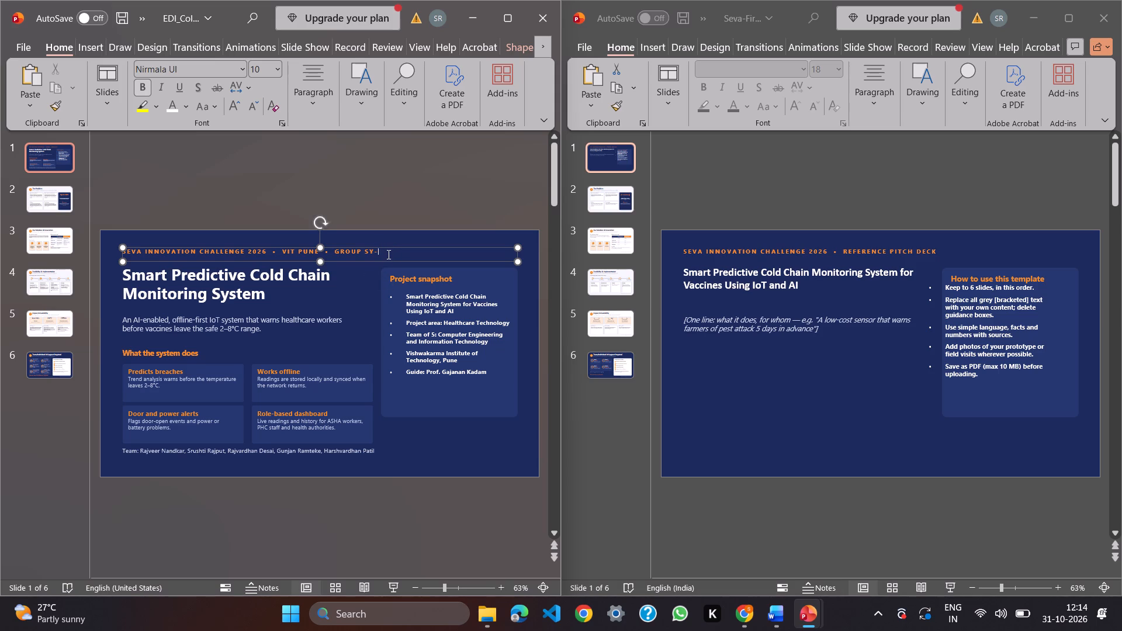
key("BackSpace")
key("BackSpace")
key("BackSpace")
key("BackSpace")
key("BackSpace")
key("BackSpace")
key("BackSpace")
key("BackSpace")
key("BackSpace")
key("BackSpace")
key("BackSpace")
key("BackSpace")
key("BackSpace")
key("BackSpace")
key("r")
type("EFERENCE")
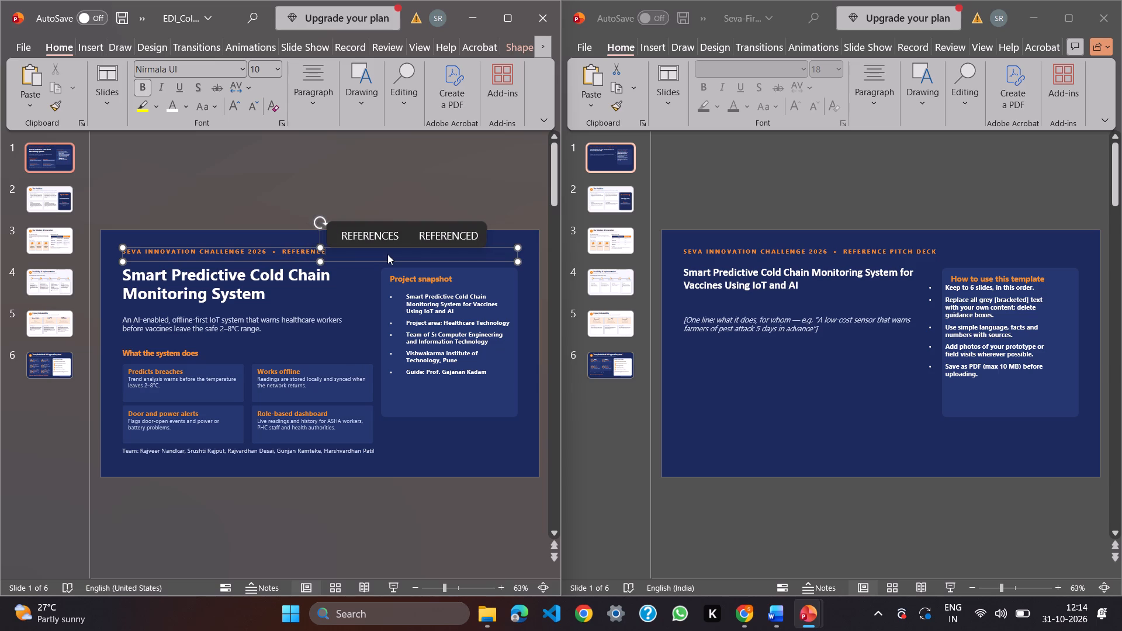
key("space")
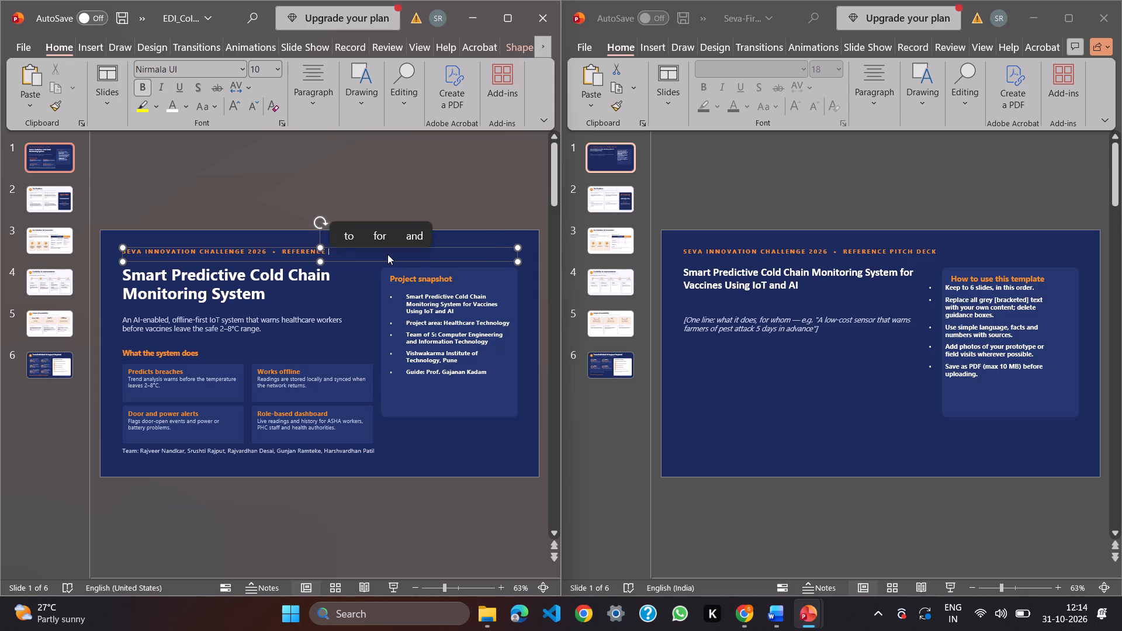
type("PITCH DECK")
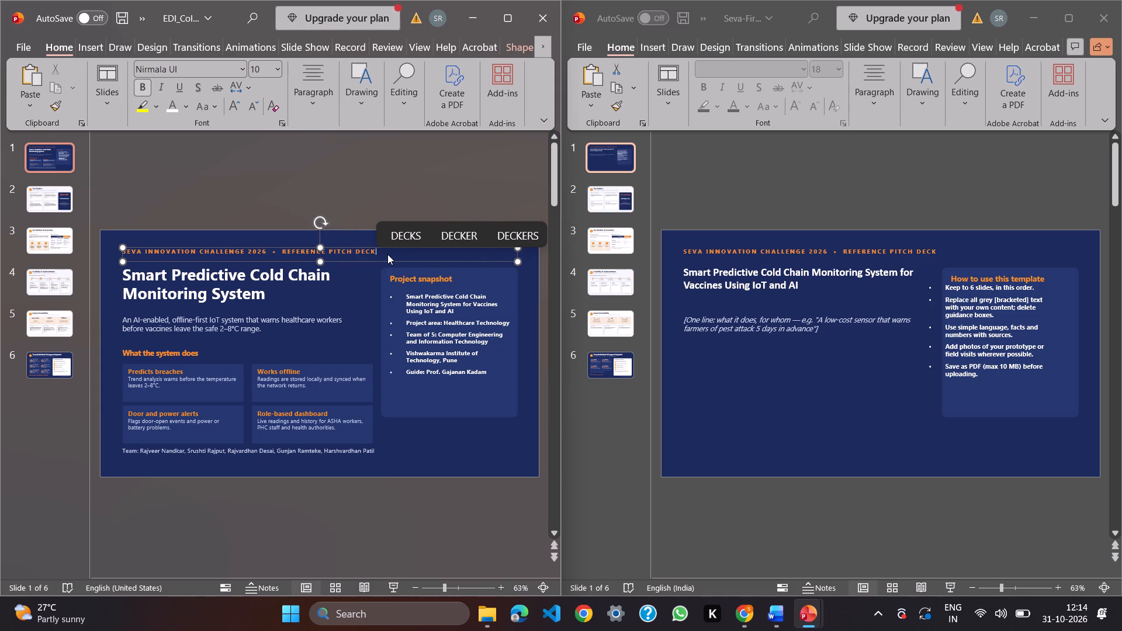
Check the title slide's description, feature, Project snapshot and team line text boxes against the template.
left_click(306, 312)
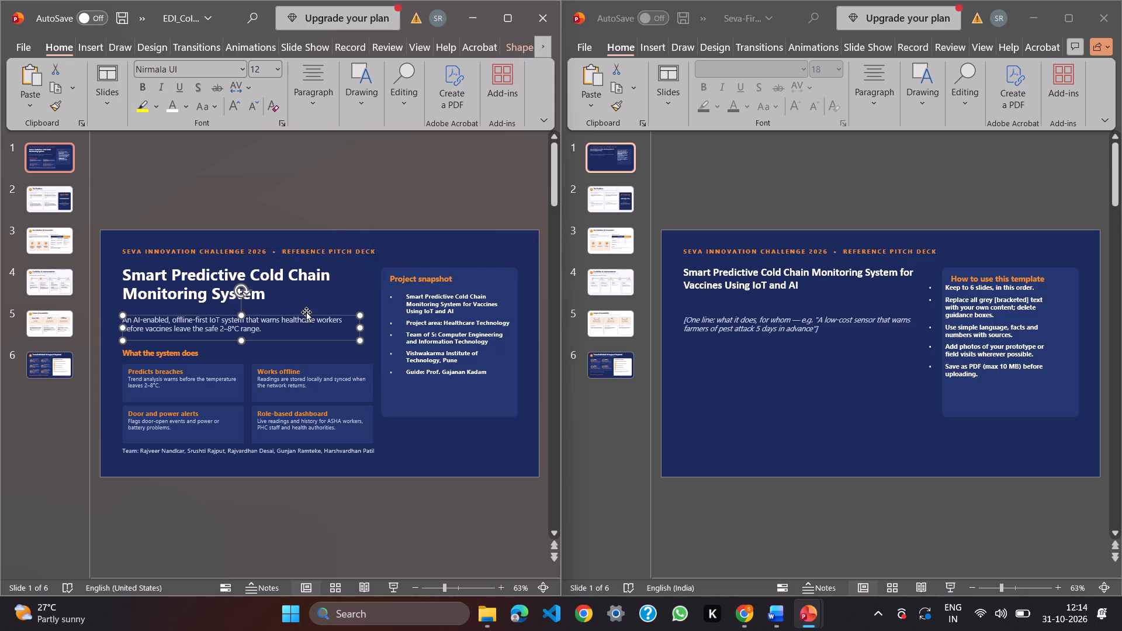
left_click(298, 367)
left_click(401, 393)
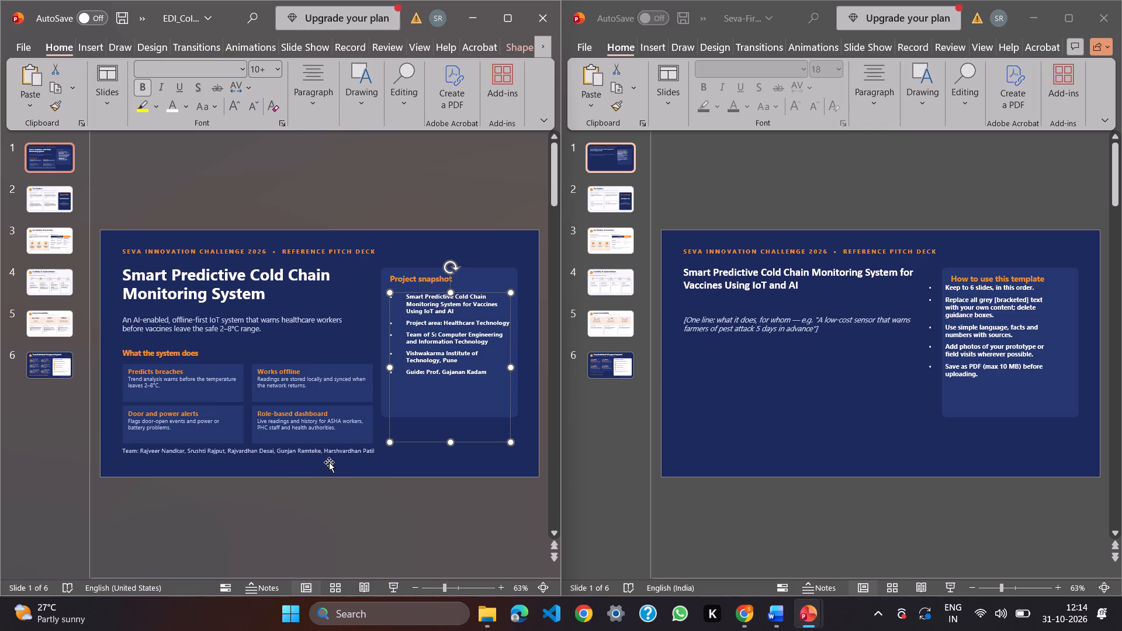
left_click(350, 457)
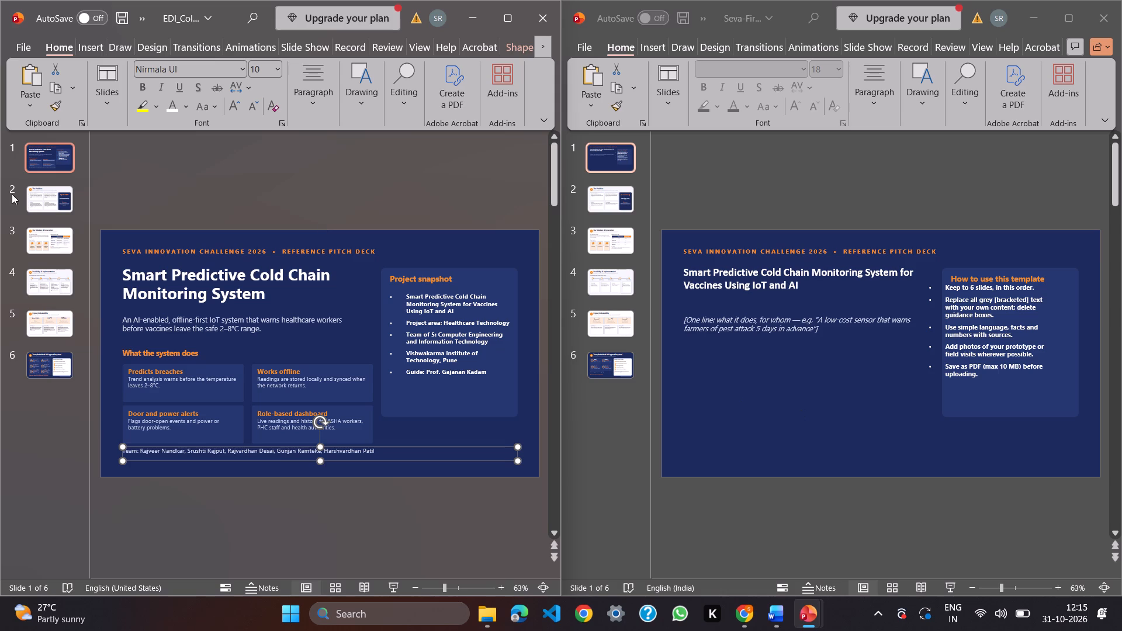
Show slide 2, The Problem, in both the EDI deck and the template for side-by-side comparison.
left_click(56, 189)
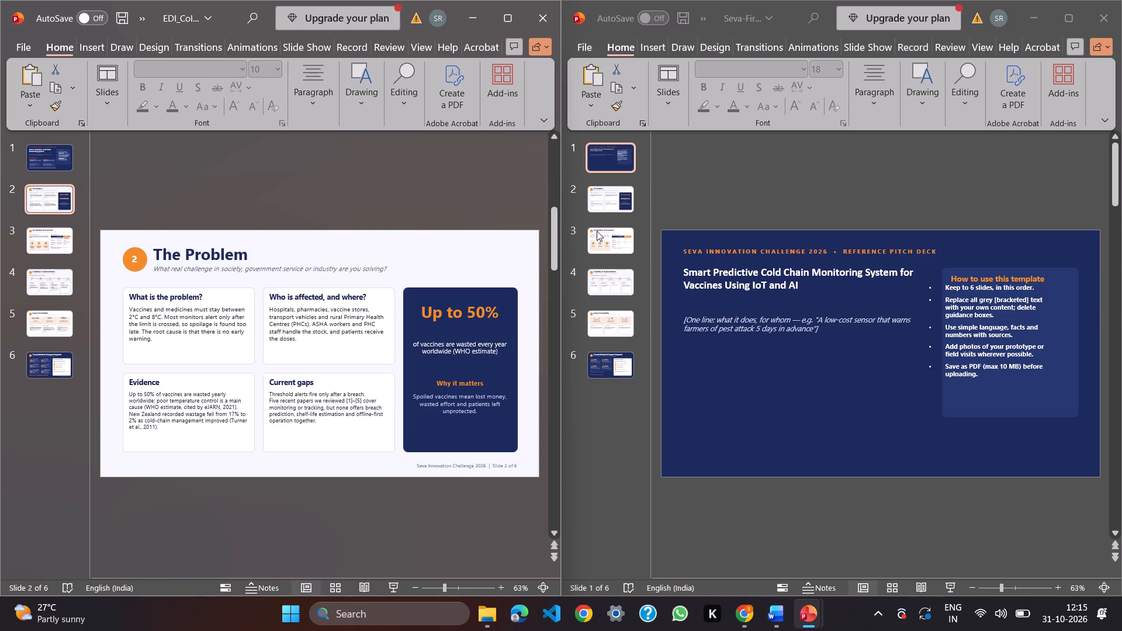
left_click(621, 194)
left_click(619, 196)
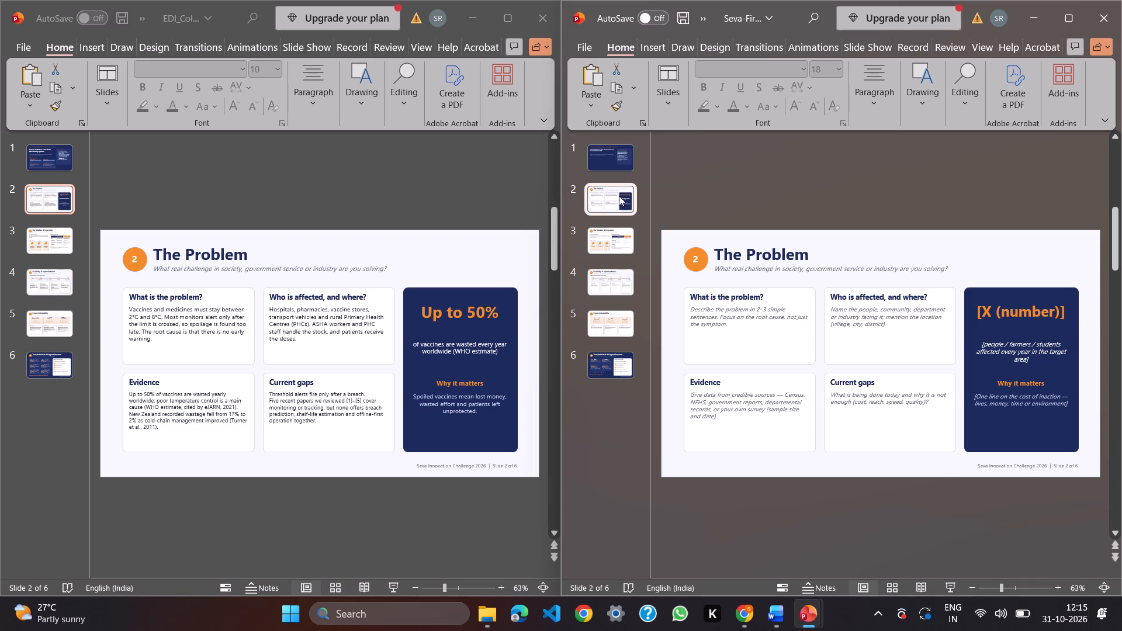
Delete the guidance subtitle "What real challenge in society, government service or industry are you solving?" under The Problem heading on the EDI deck's slide 2.
left_click(378, 266)
left_click(385, 268)
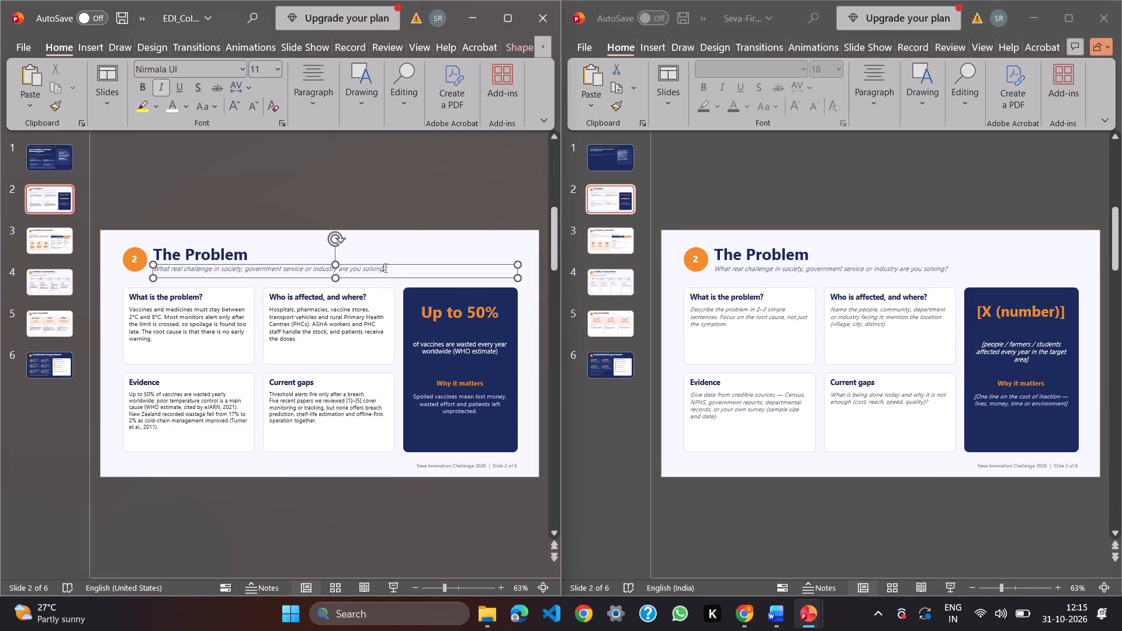
left_click(398, 268)
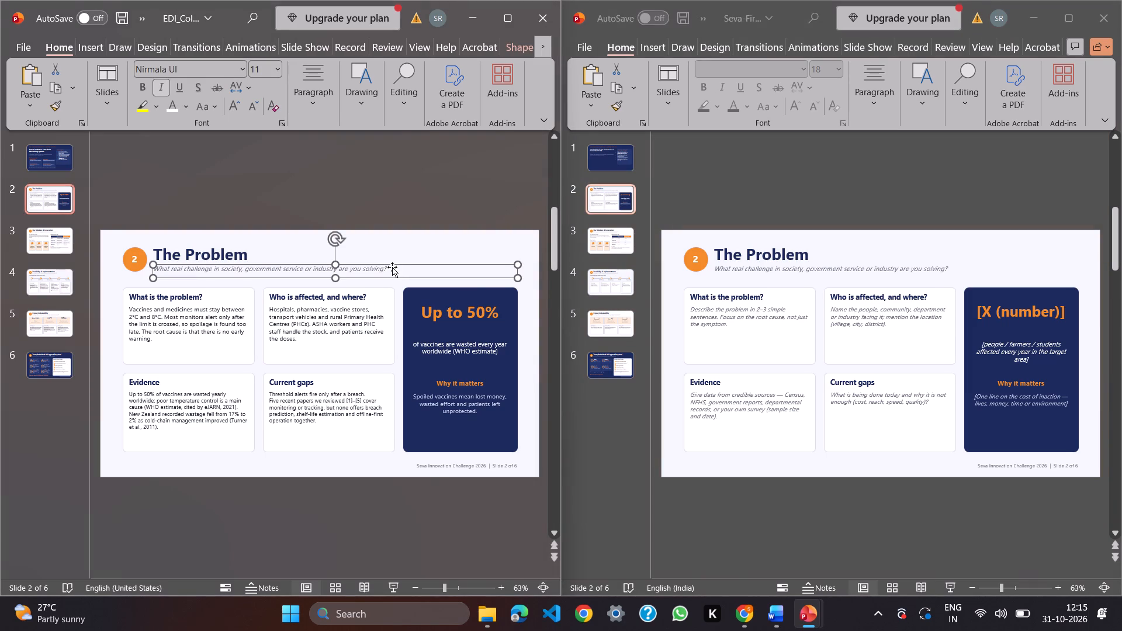
left_click(385, 270)
key("BackSpace")
key("BackSpace")
key("BackSpace")
key("BackSpace")
key("BackSpace")
key("BackSpace")
key("BackSpace")
key("BackSpace")
key("BackSpace")
key("BackSpace")
key("BackSpace")
key("BackSpace")
key("BackSpace")
key("BackSpace")
key("BackSpace")
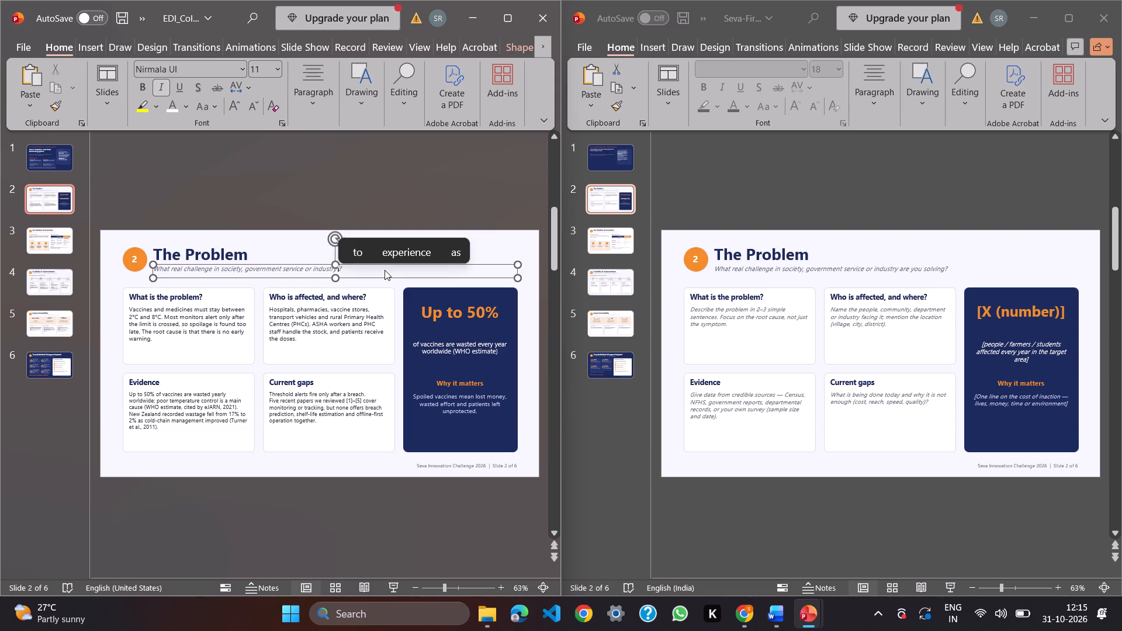
key("Delete")
key("BackSpace")
key("BackSpace")
key("BackSpace")
key("BackSpace")
key("BackSpace")
key("BackSpace")
key("BackSpace")
key("BackSpace")
key("BackSpace")
key("BackSpace")
key("BackSpace")
key("BackSpace")
key("BackSpace")
key("BackSpace")
key("BackSpace")
key("BackSpace")
key("BackSpace")
key("BackSpace")
key("BackSpace")
key("BackSpace")
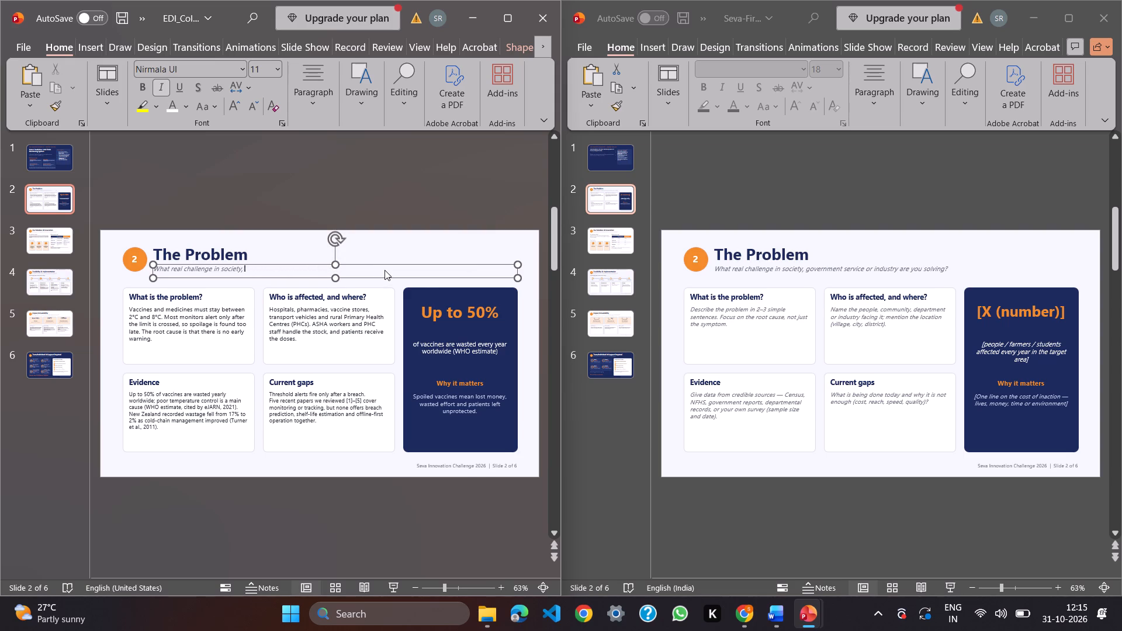
key("BackSpace")
key("BackSpace")
key("BackSpace")
key("BackSpace")
key("BackSpace")
key("BackSpace")
key("BackSpace")
Review the "How to use this template" instructions on the template's slide 1 and return the template to slide 2.
left_click(615, 162)
left_click(615, 162)
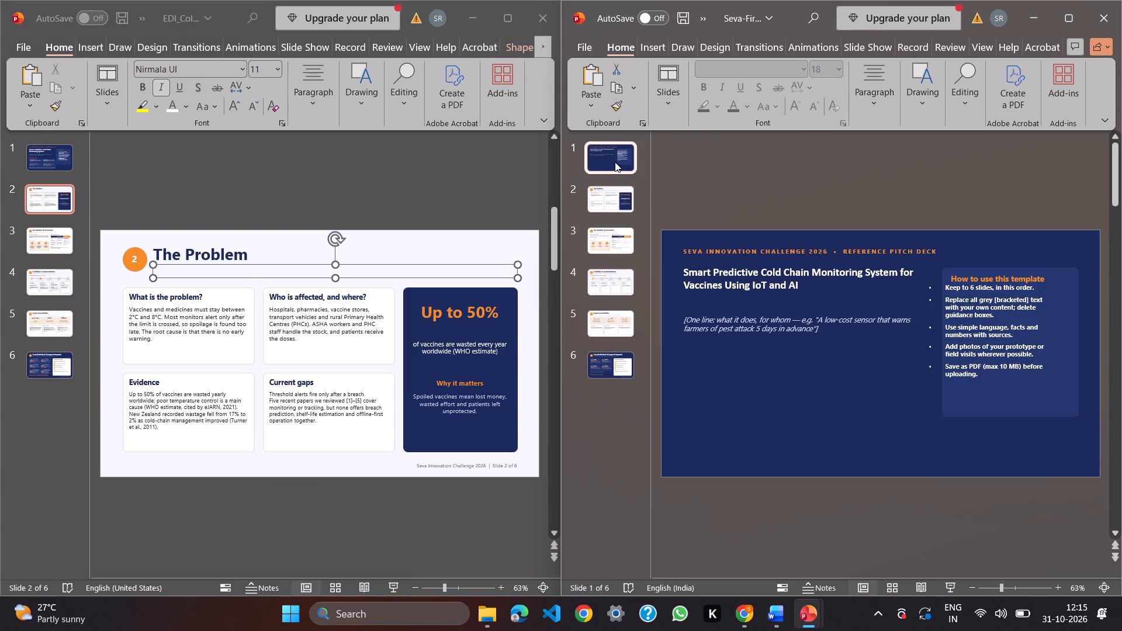
left_click(616, 197)
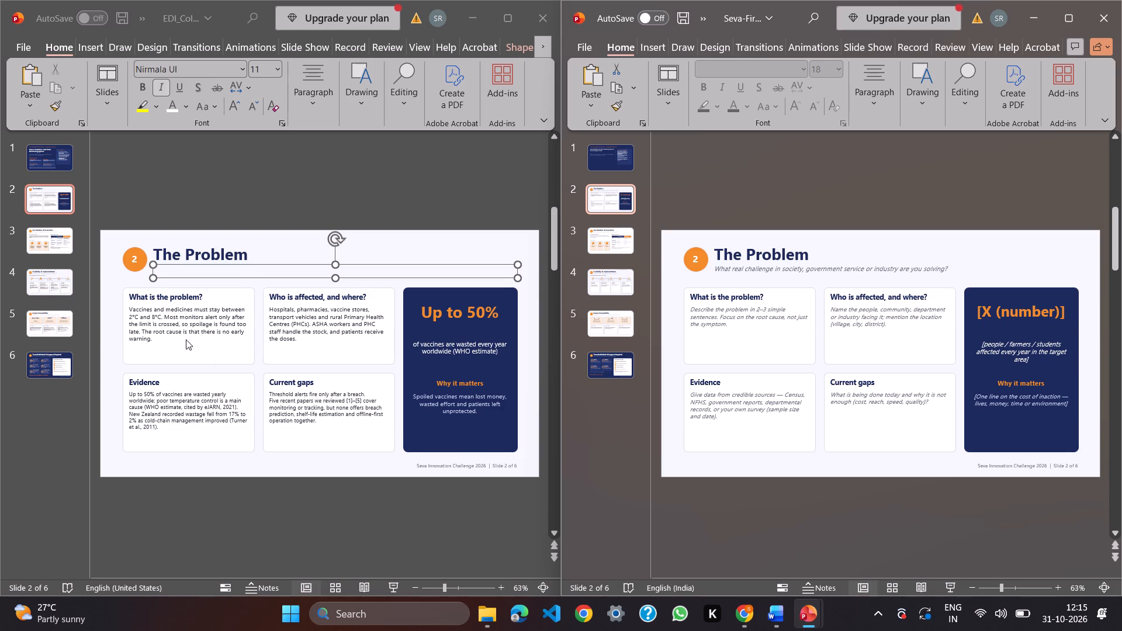
Show slide 3, Our Solution & Innovation, in both the EDI deck and the template for side-by-side comparison.
left_click(34, 233)
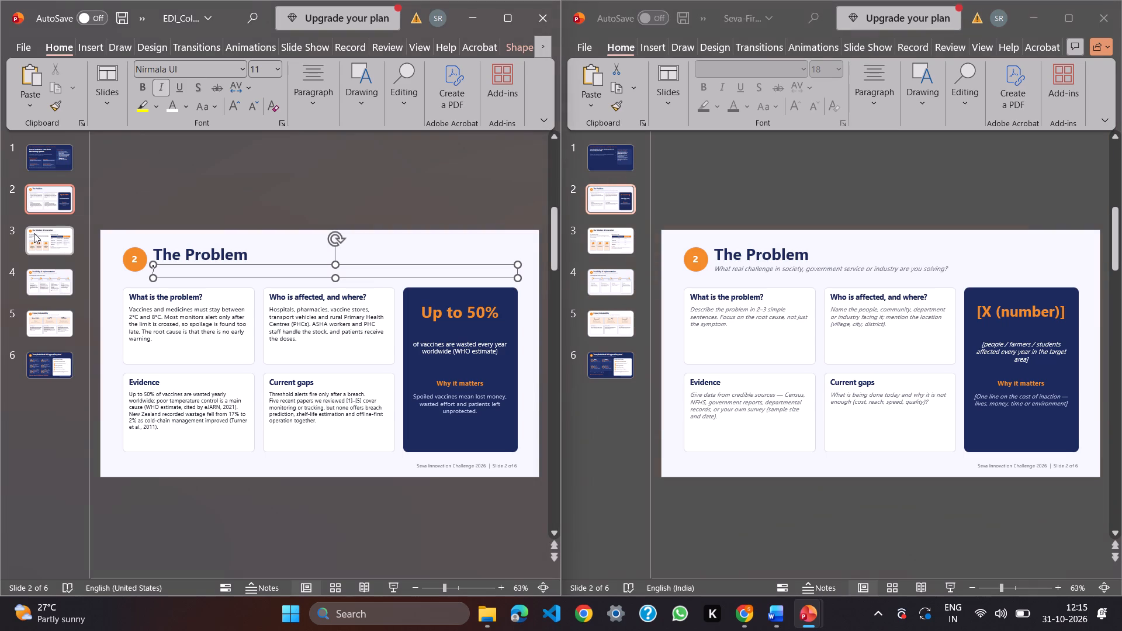
left_click(53, 241)
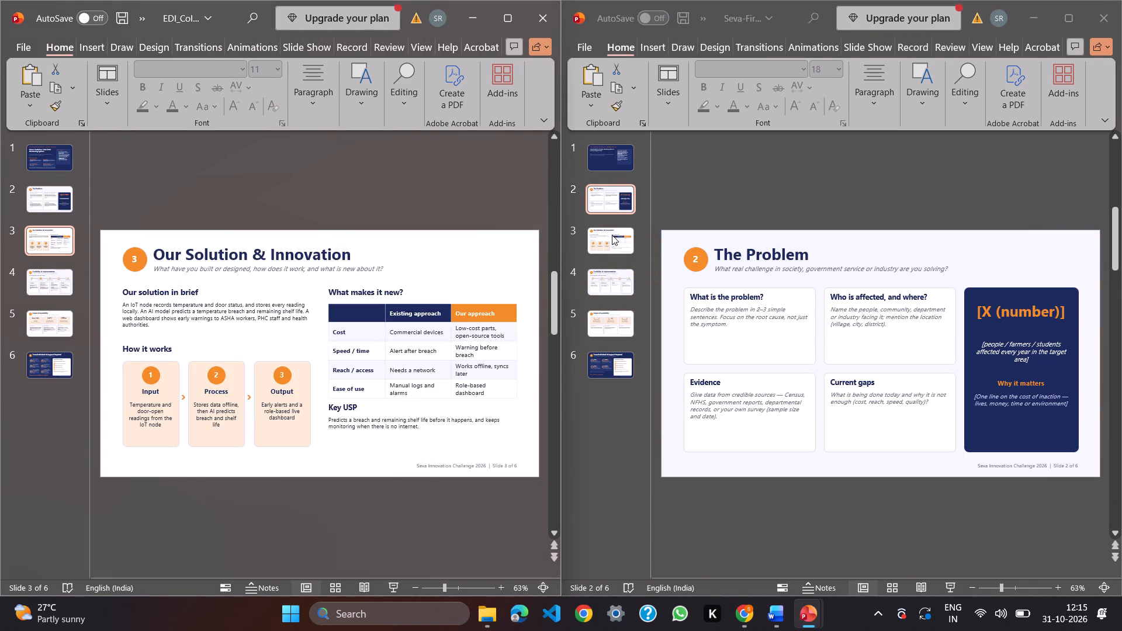
left_click(616, 235)
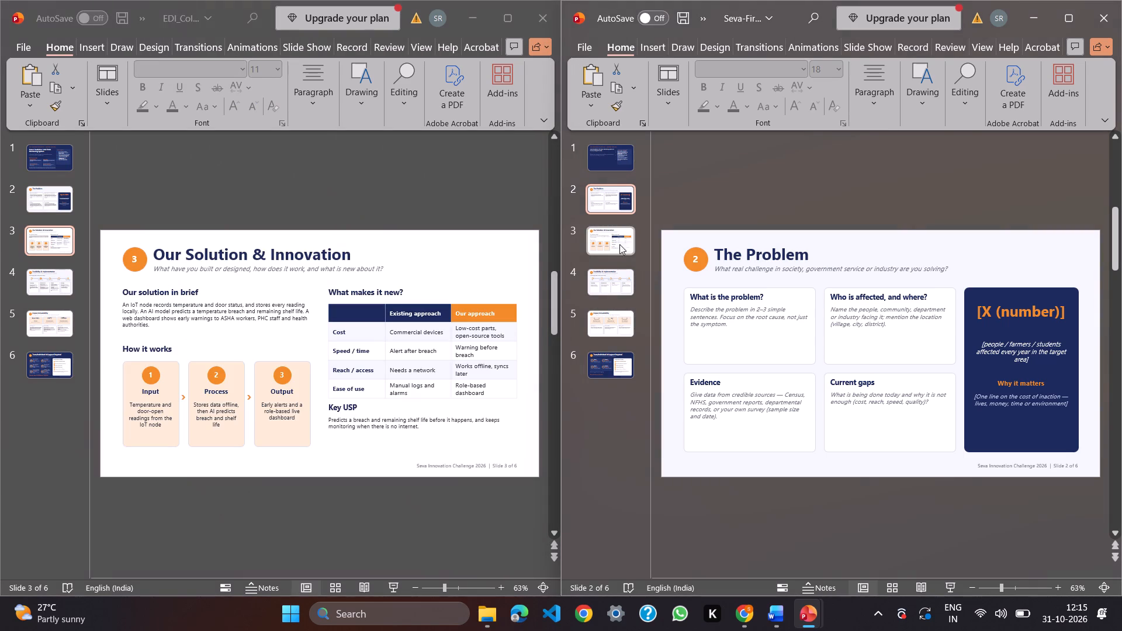
left_click(621, 247)
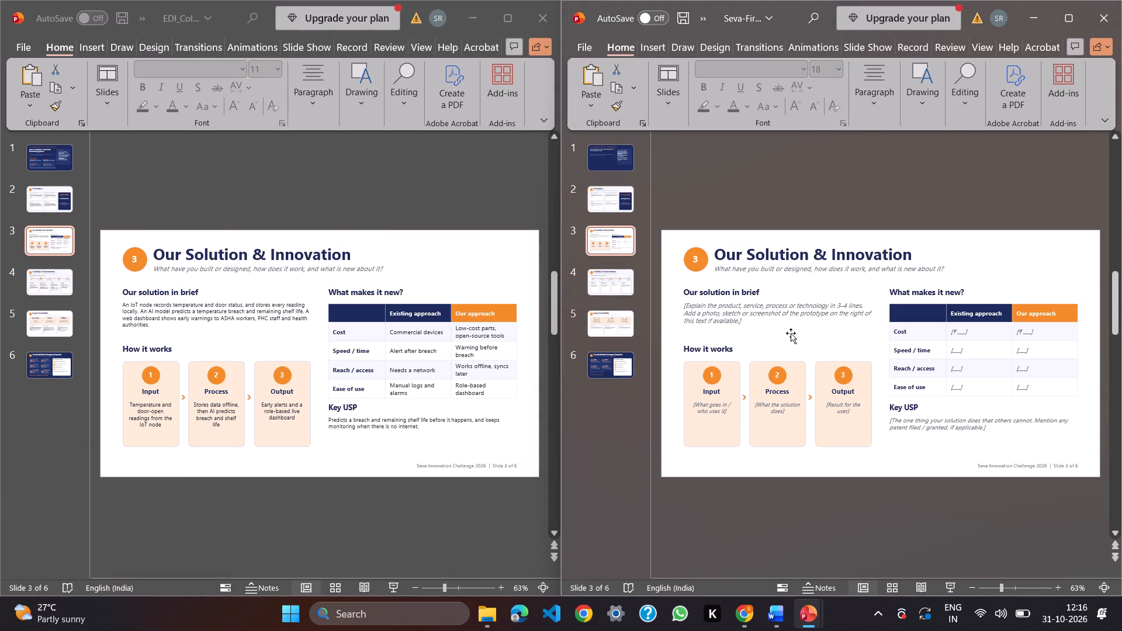
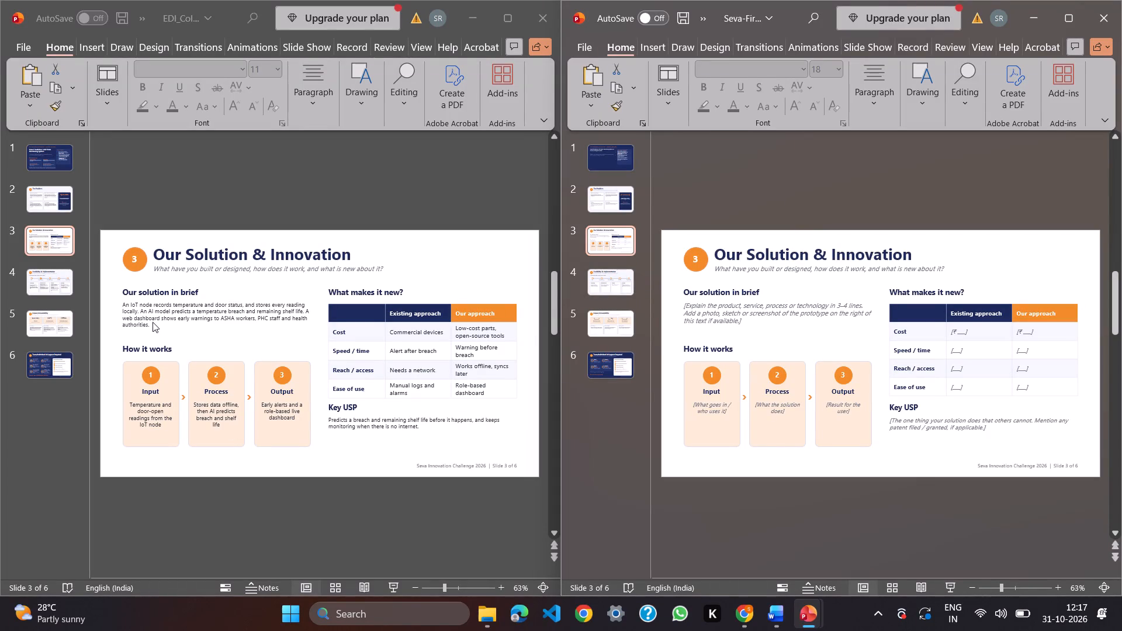
Undo the deletion of the guidance subtitle under The Problem heading on the EDI deck's slide 2, restoring its full sentence.
left_click(56, 205)
key("ctrl+z")
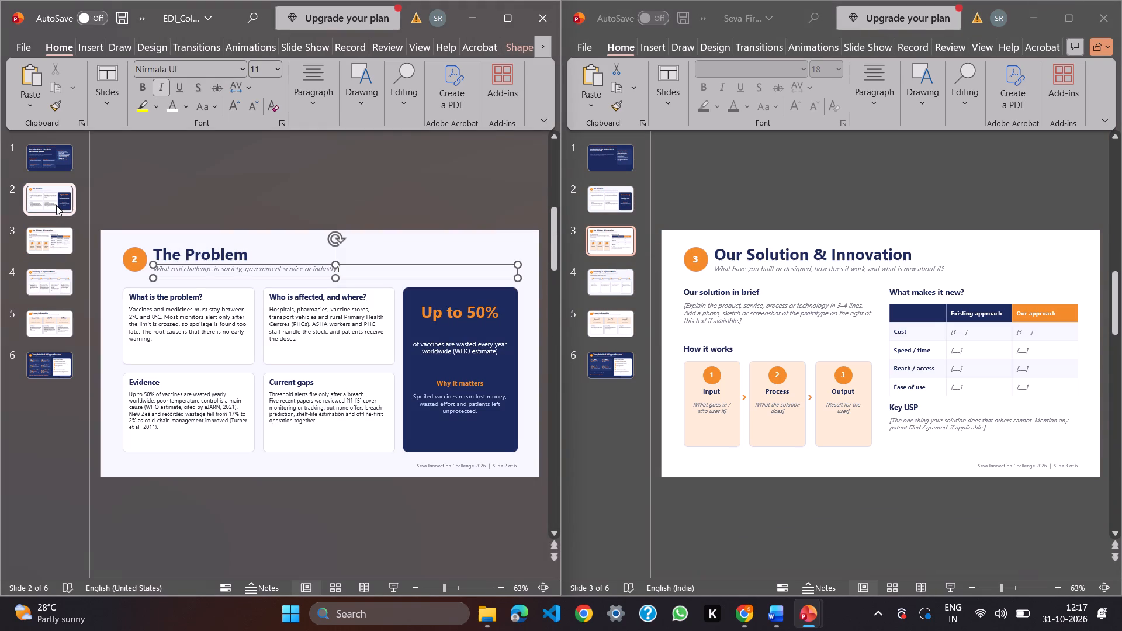
key("ctrl+z")
left_click(310, 241)
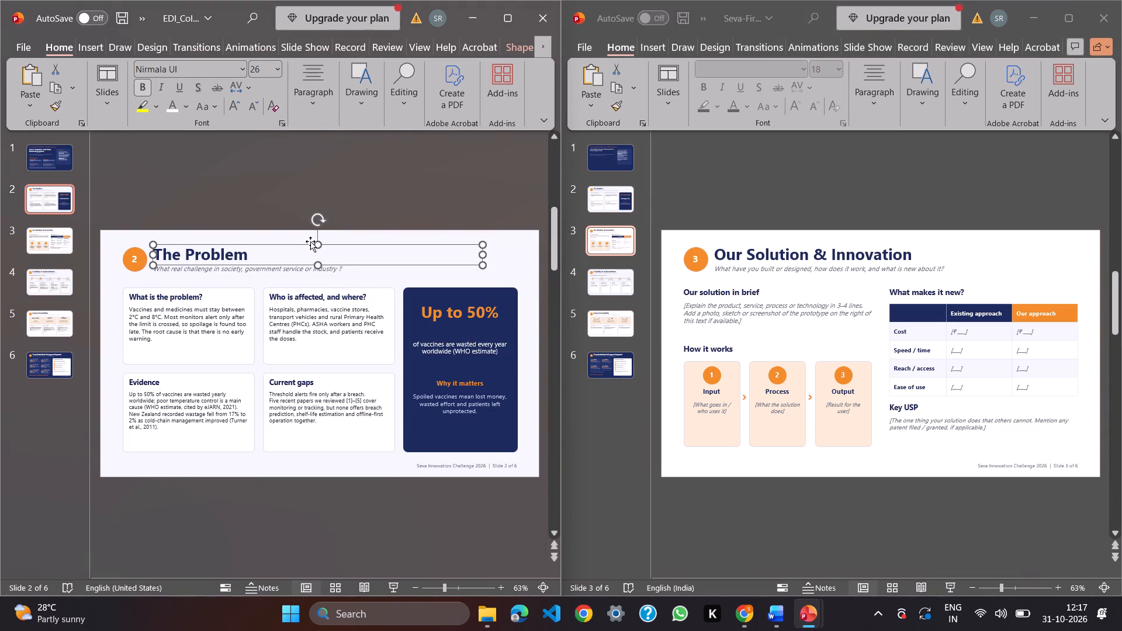
left_click(301, 272)
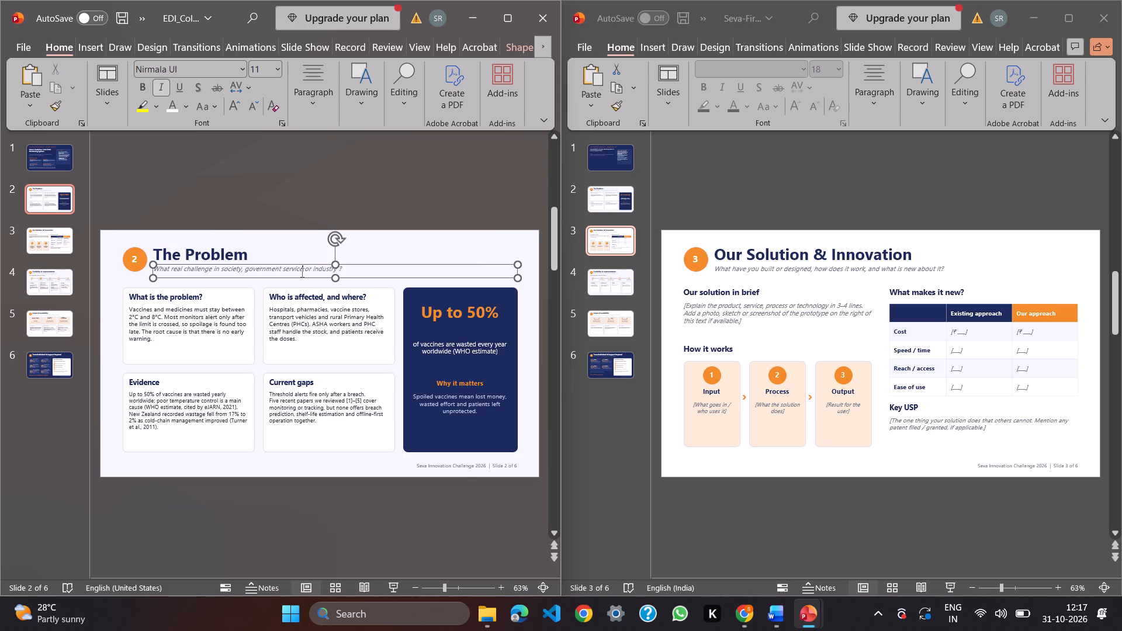
left_click(331, 273)
key("ctrl+z")
Show slide 4, Feasibility & Implementation, in both the EDI deck and the template for side-by-side comparison.
left_click(47, 278)
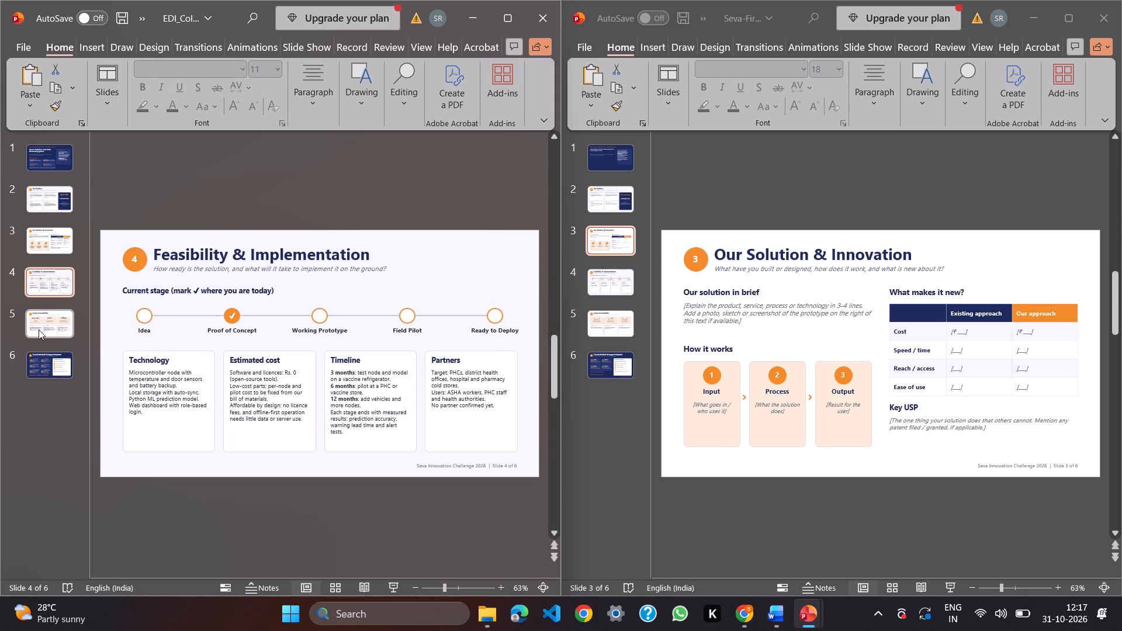
left_click(621, 280)
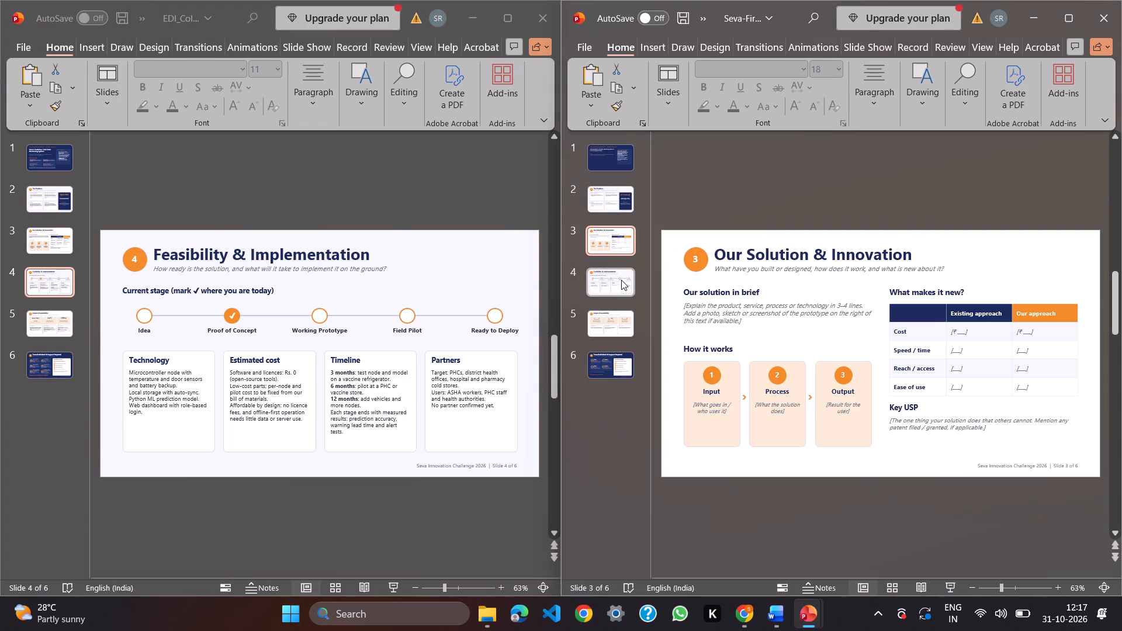
left_click(607, 282)
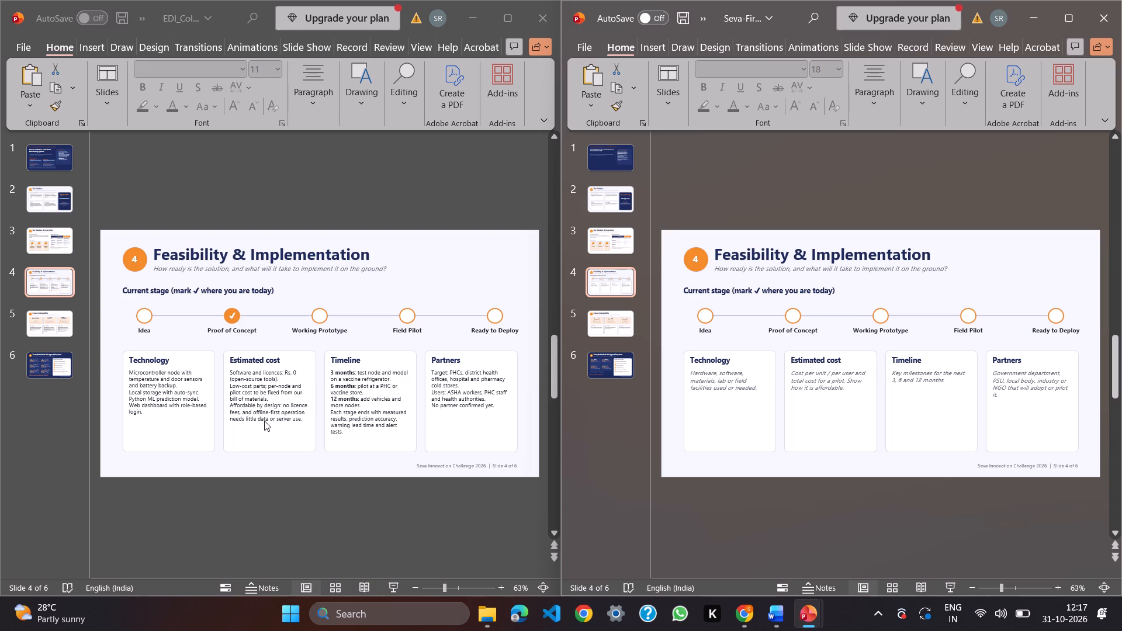
Delete all body text under Estimated cost on the EDI deck's slide 4, keeping the heading.
left_click(303, 423)
left_click_drag(303, 423, 262, 391)
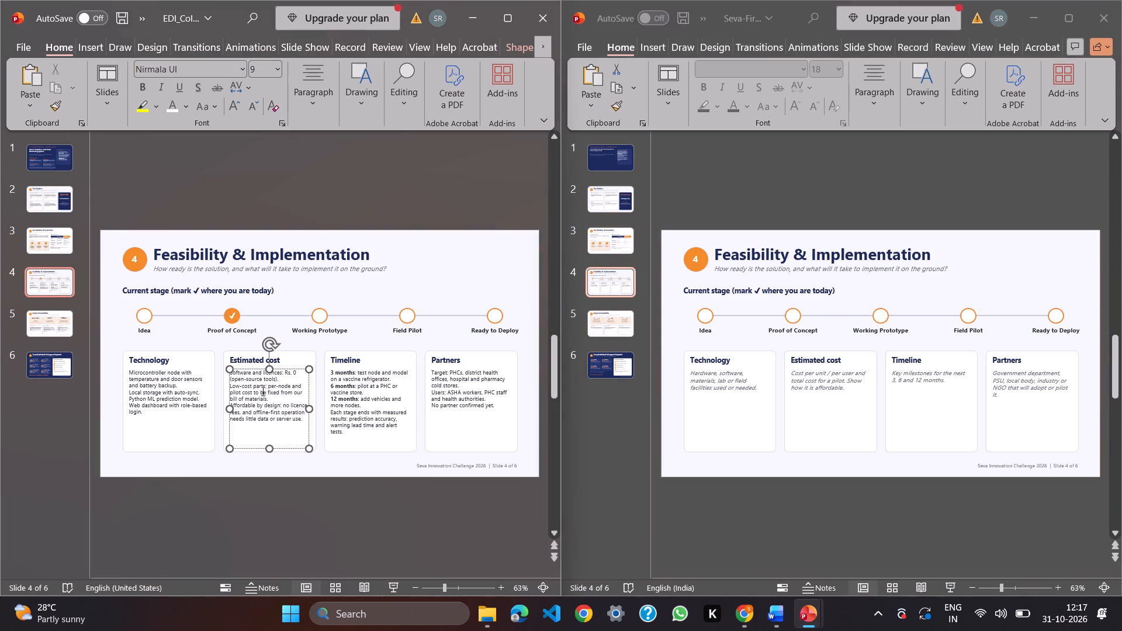
key("BackSpace")
key("BackSpace")
key("BackSpace")
key("BackSpace")
key("BackSpace")
key("BackSpace")
key("BackSpace")
key("BackSpace")
key("BackSpace")
key("BackSpace")
key("BackSpace")
key("BackSpace")
key("BackSpace")
key("BackSpace")
key("BackSpace")
key("BackSpace")
key("BackSpace")
key("BackSpace")
key("BackSpace")
key("BackSpace")
key("BackSpace")
key("BackSpace")
key("BackSpace")
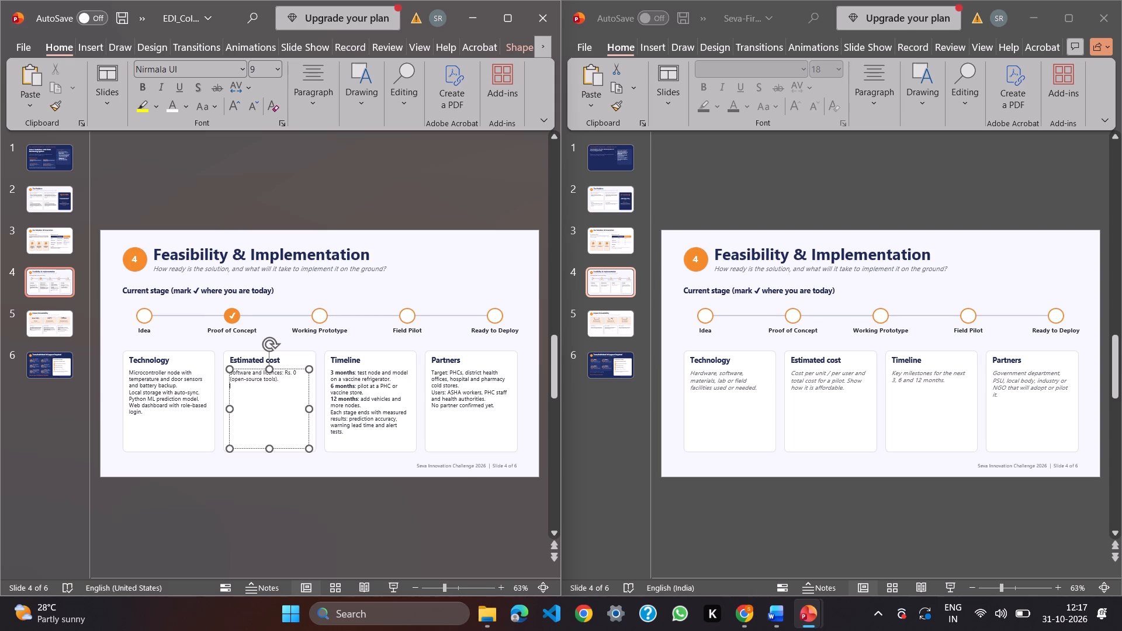
key("BackSpace")
key("BackSpace")
key("BackSpace")
key("BackSpace")
key("BackSpace")
key("BackSpace")
key("BackSpace")
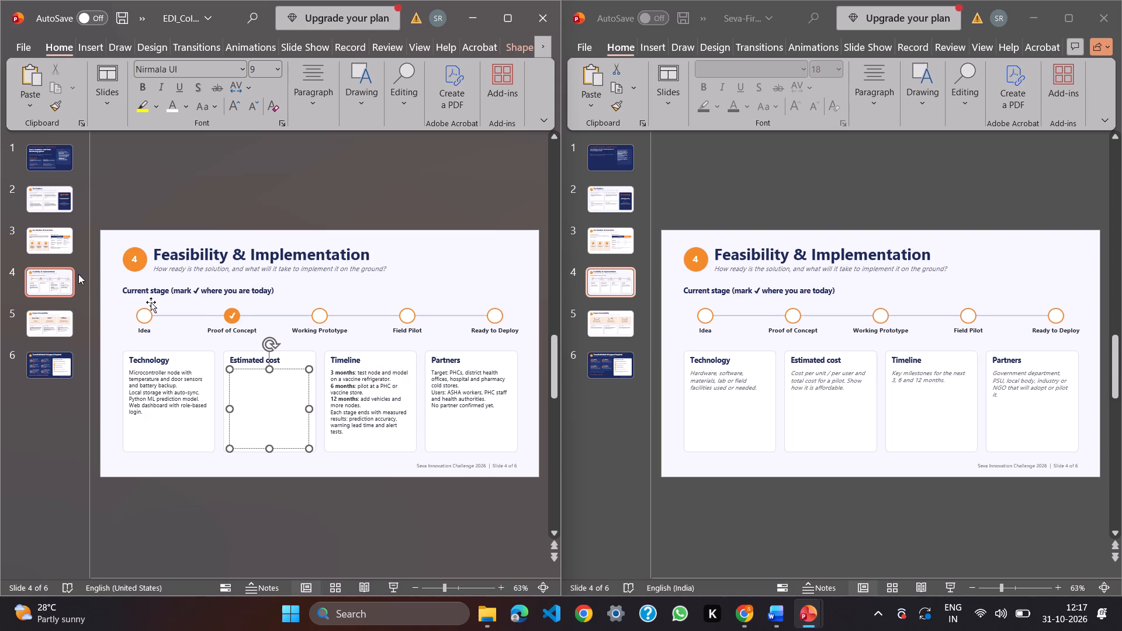
Show slide 5, Impact & Scalability, in both the EDI deck and the template for side-by-side comparison.
left_click(46, 331)
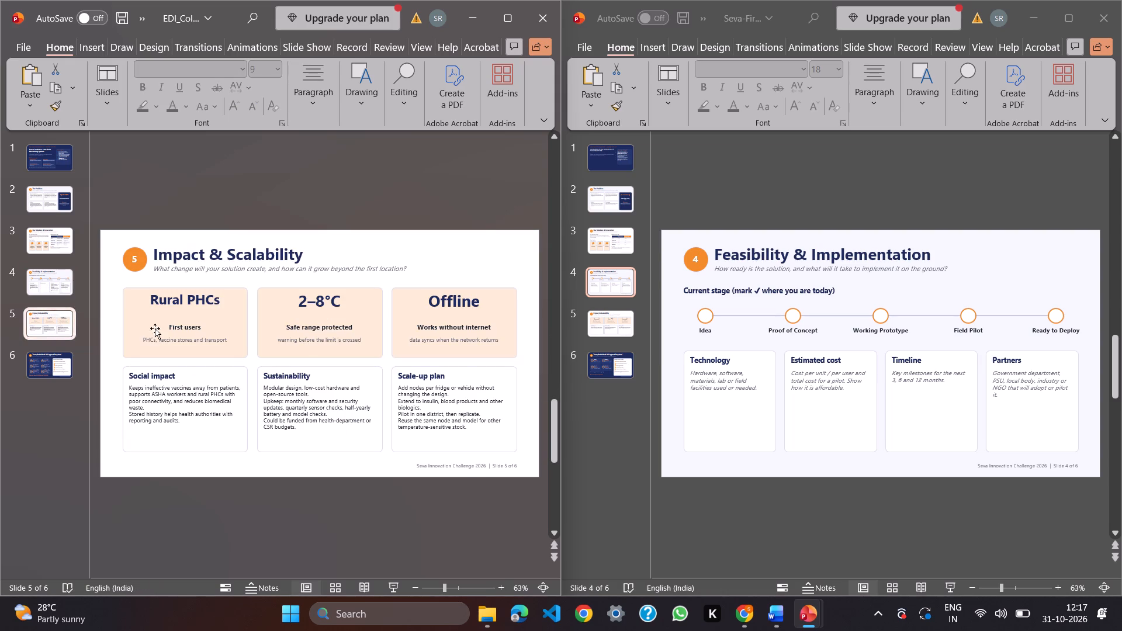
left_click(616, 317)
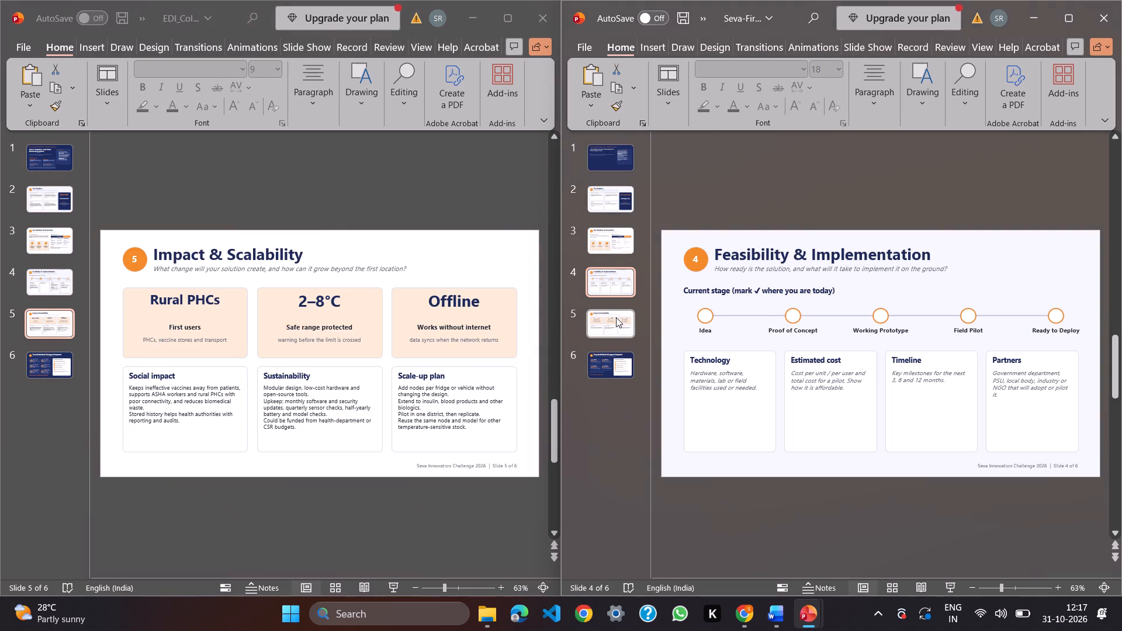
left_click(616, 317)
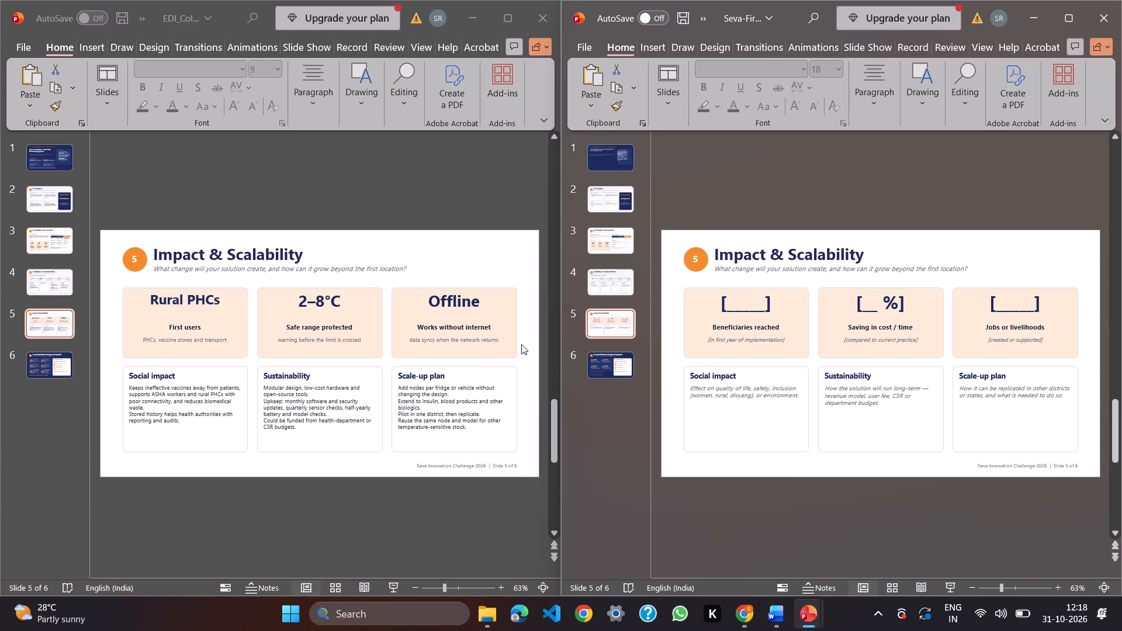
Replace the contact email in the Thank you line on the EDI deck's slide 6 with the contact team member's name.
left_click(44, 362)
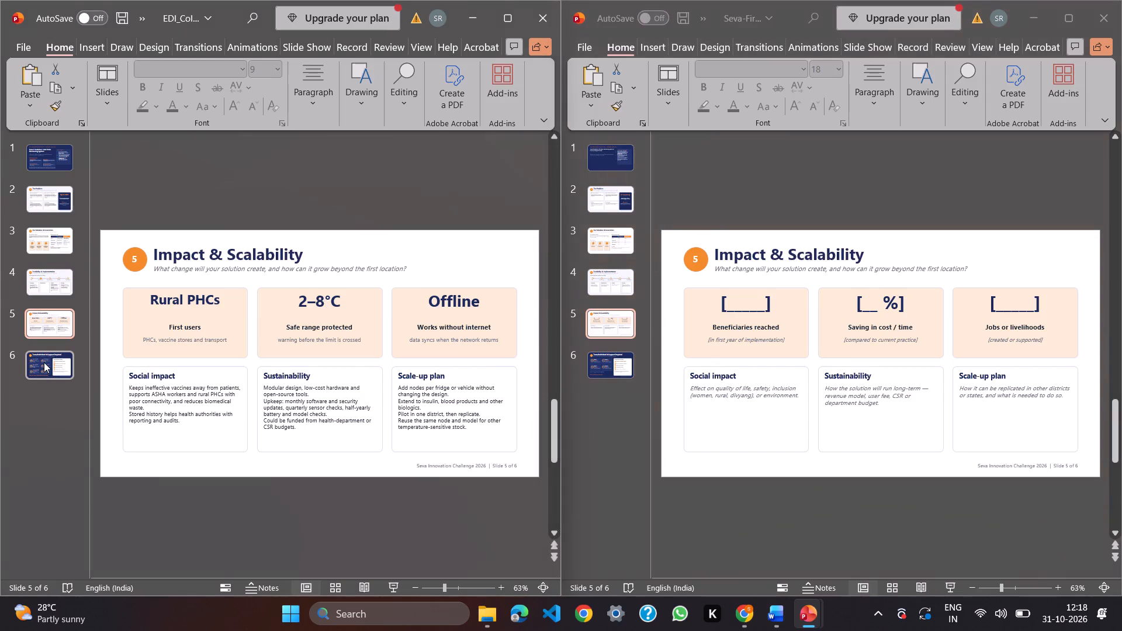
left_click(45, 370)
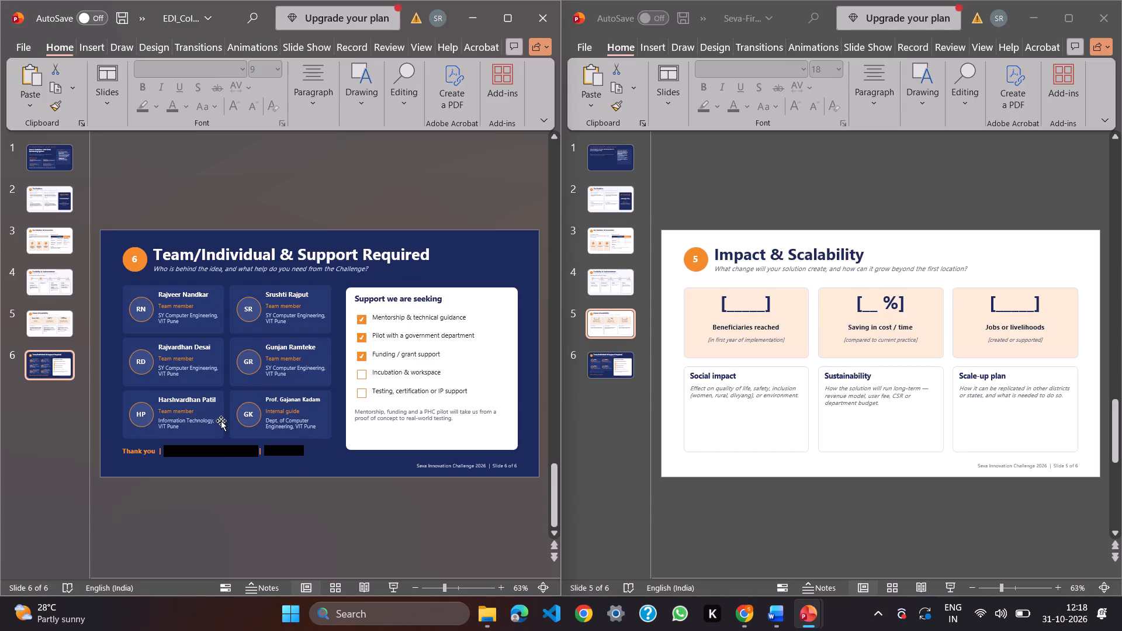
left_click(261, 456)
left_click(310, 450)
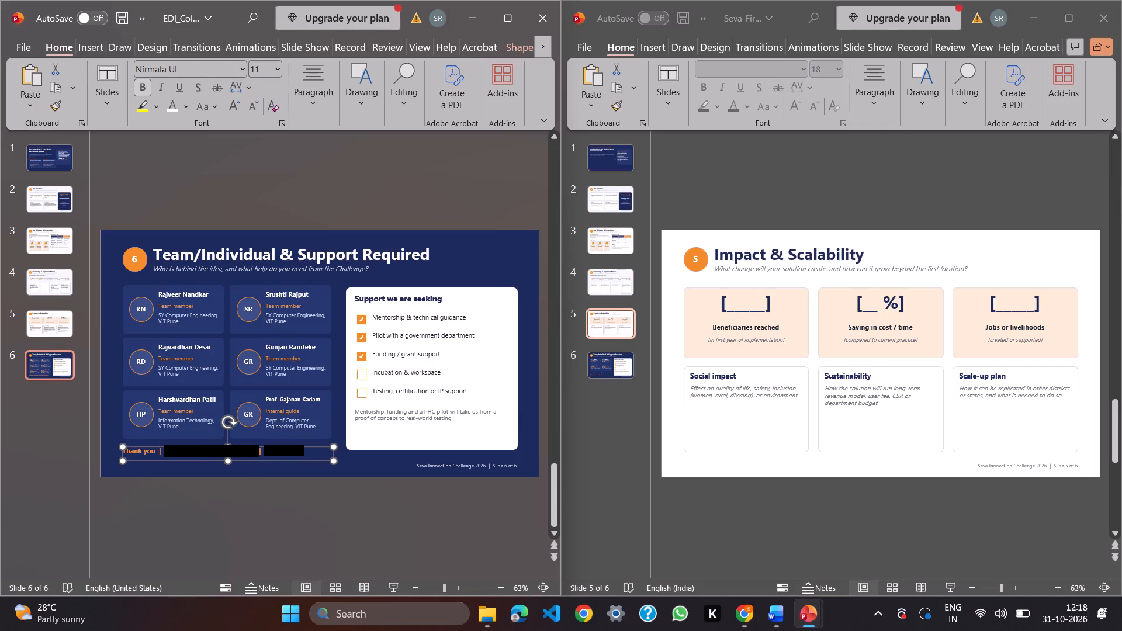
left_click_drag(255, 452, 192, 453)
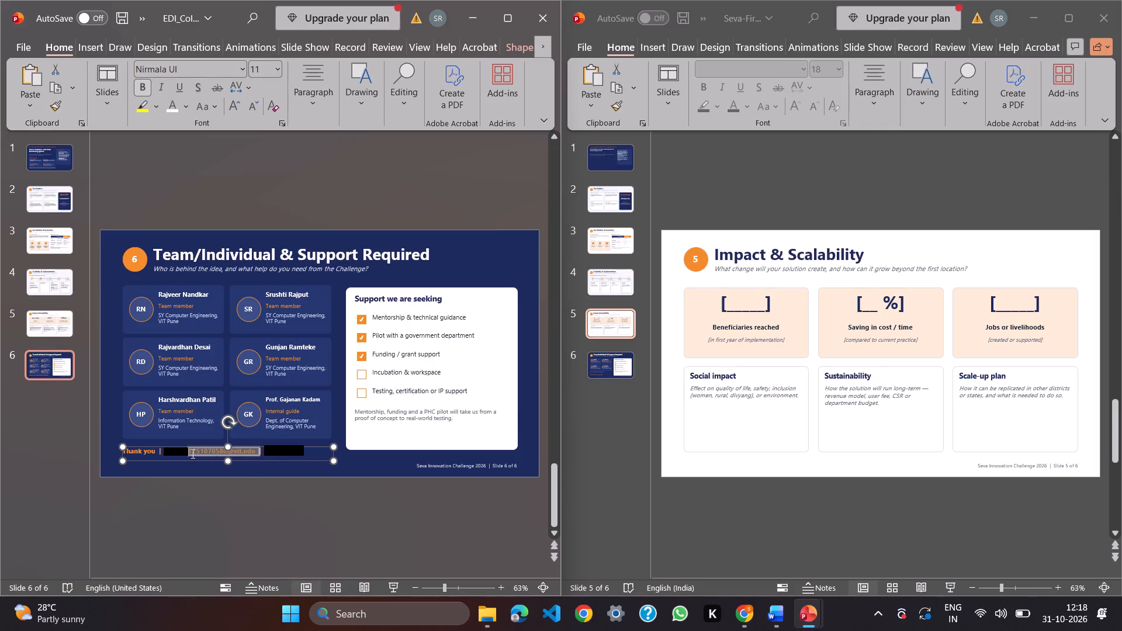
left_click_drag(192, 453, 165, 458)
key("BackSpace")
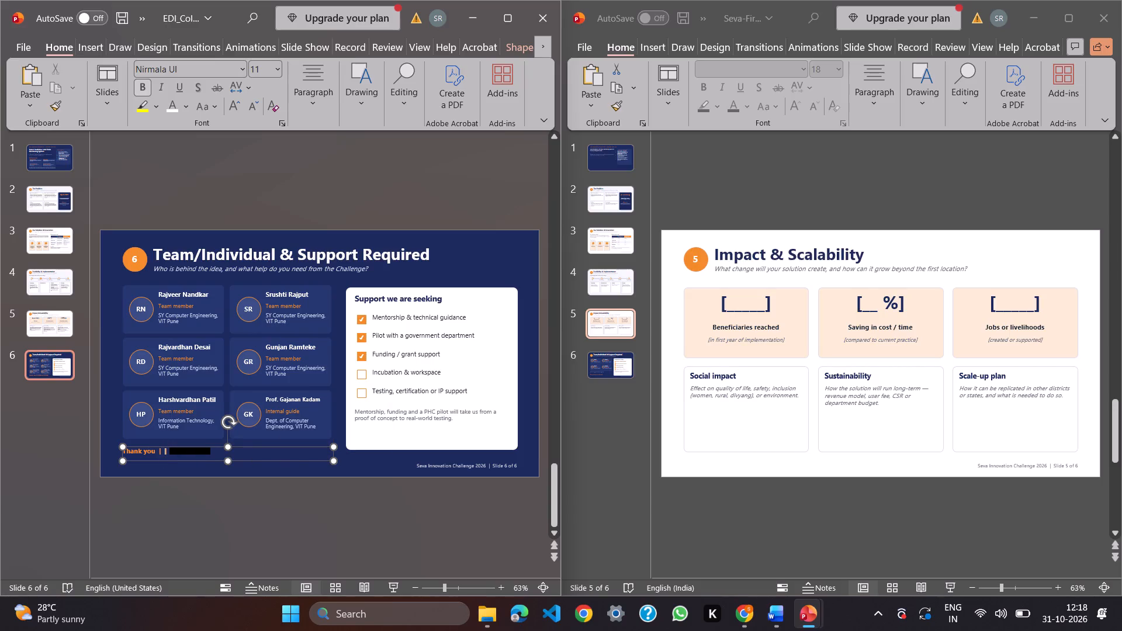
key("shift+s")
key("r")
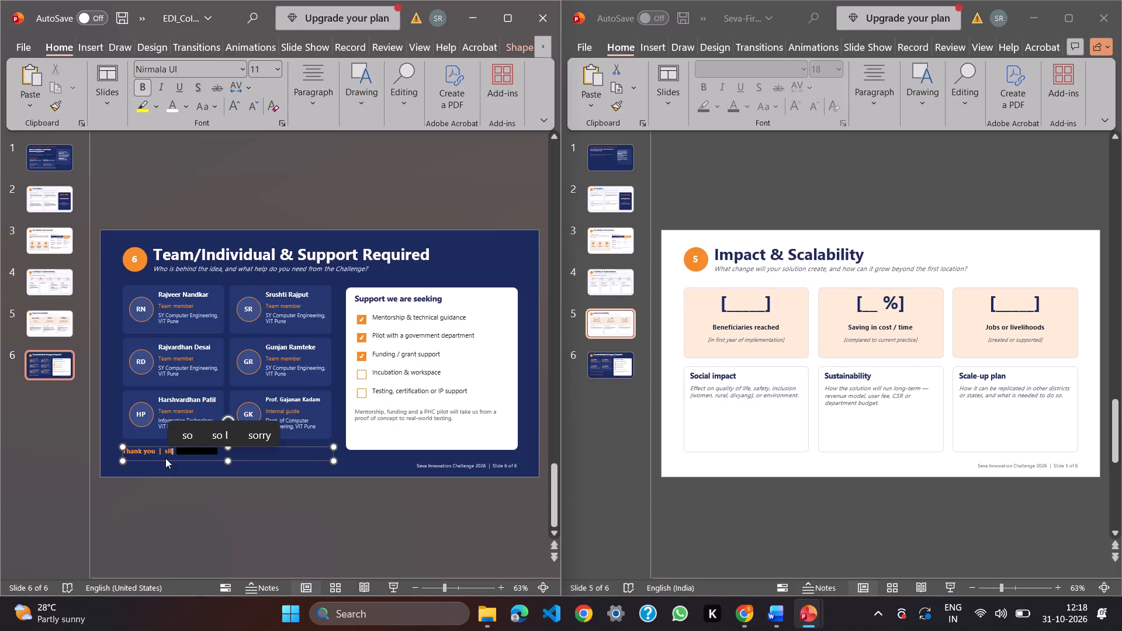
key("BackSpace")
key("BackSpace")
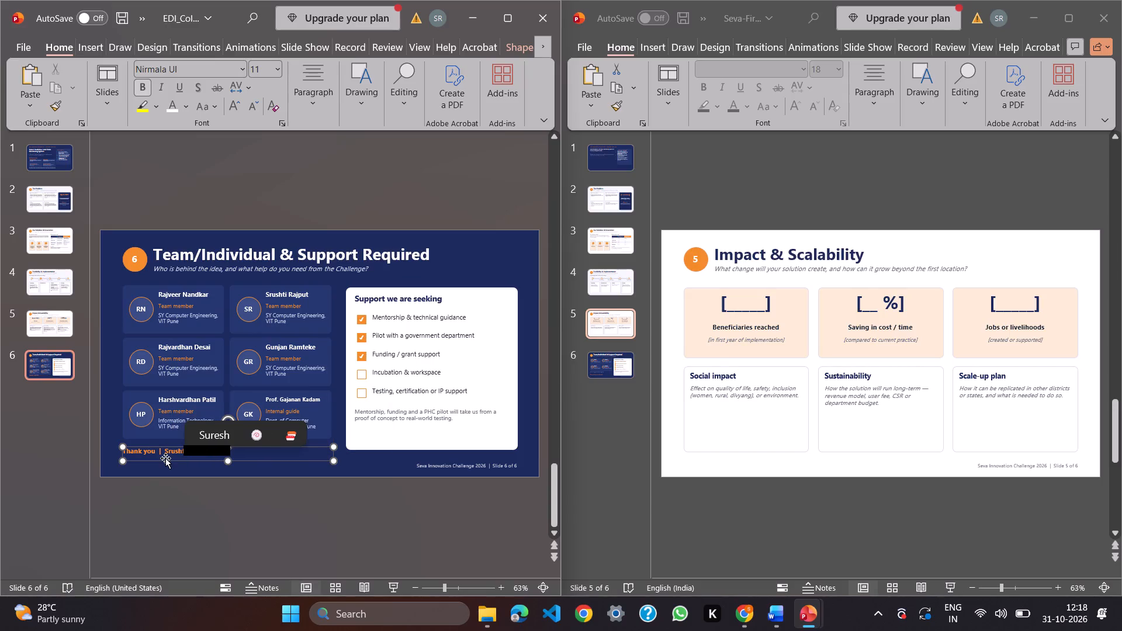
type("Rajput")
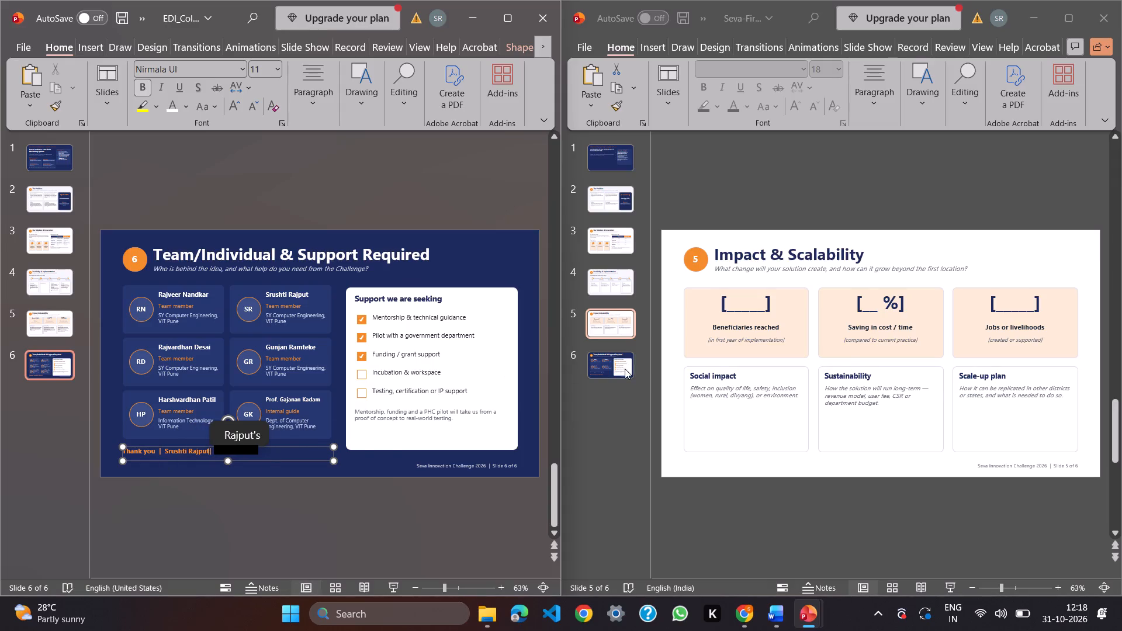
Show slide 6, Team/Individual & Support Required, in the template to compare its Thank you contact line.
left_click(621, 367)
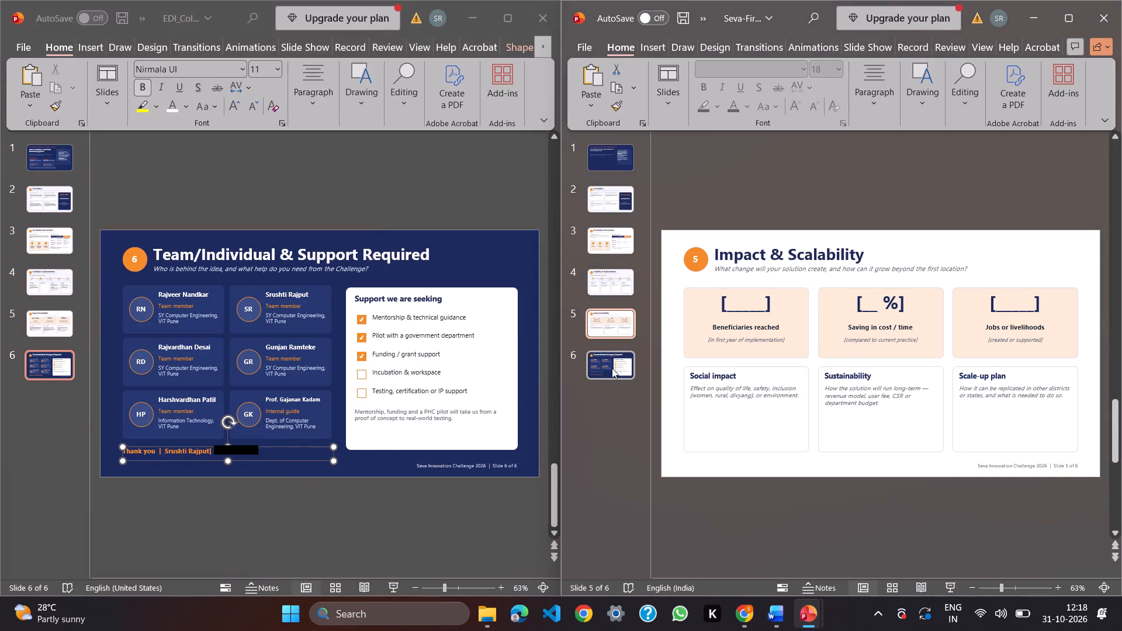
left_click(612, 368)
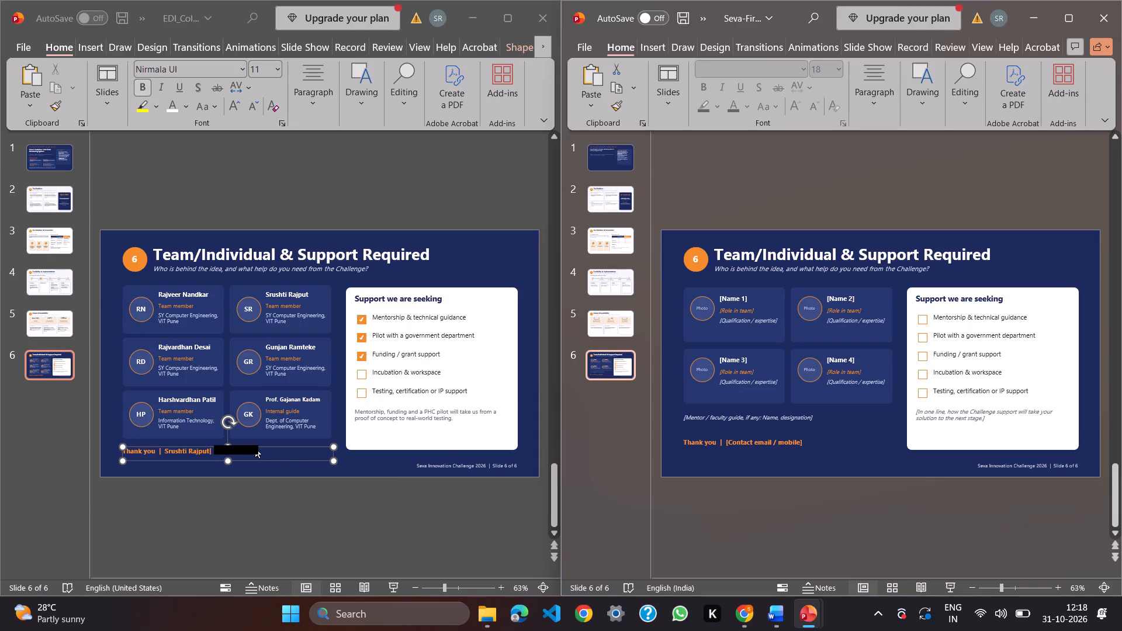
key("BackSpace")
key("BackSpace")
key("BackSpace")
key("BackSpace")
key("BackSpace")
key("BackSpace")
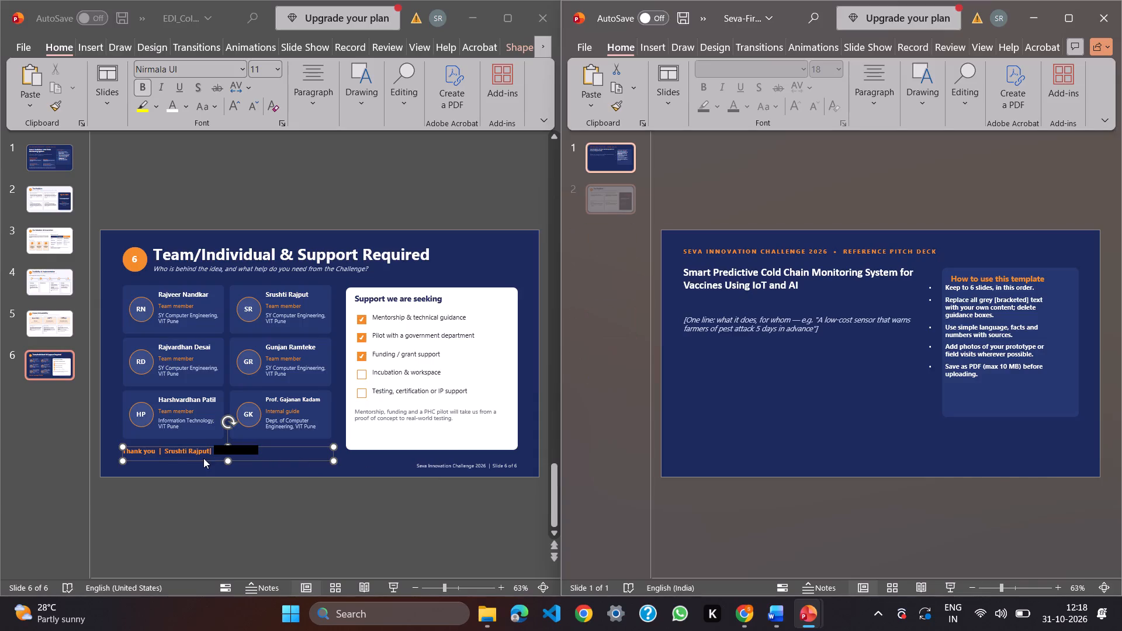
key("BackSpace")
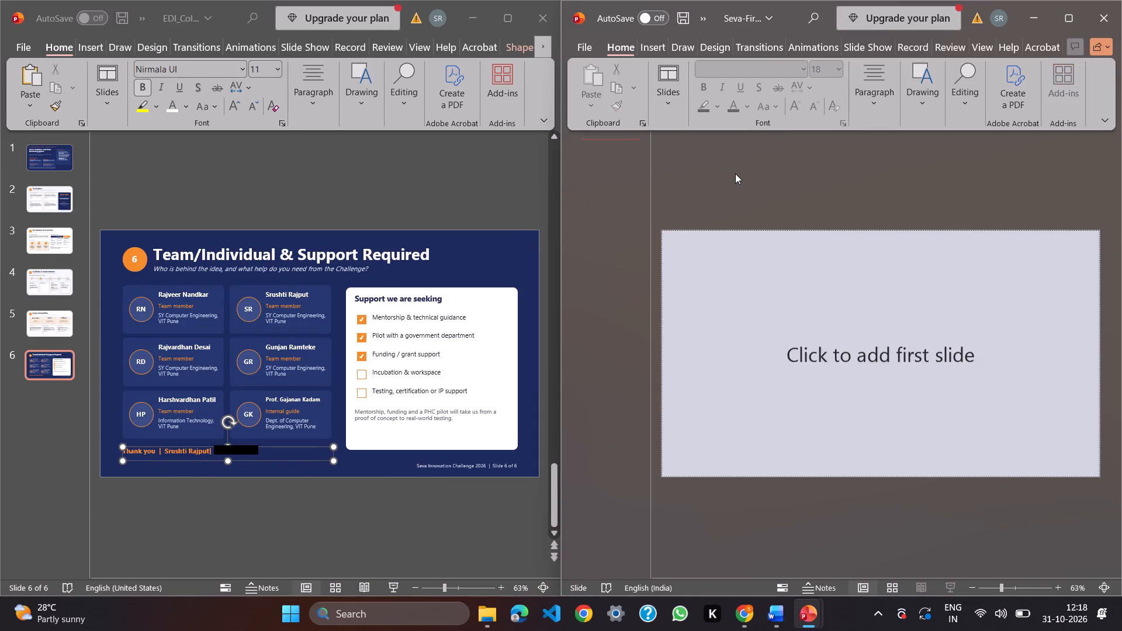
Undo the slide deletions and earlier edits in the template deck, back to the original "[Name of Your Innovation]" title on slide 1.
key("ctrl+z")
key("ctrl+z")
key("ctrl+z")
key("ctrl+z")
key("ctrl+z")
key("ctrl+z")
key("ctrl+z")
key("ctrl+z")
key("ctrl+z")
key("ctrl+z")
key("ctrl+z")
key("ctrl+z")
key("ctrl+z")
key("ctrl+z")
key("ctrl+z")
key("ctrl+z")
key("ctrl+z")
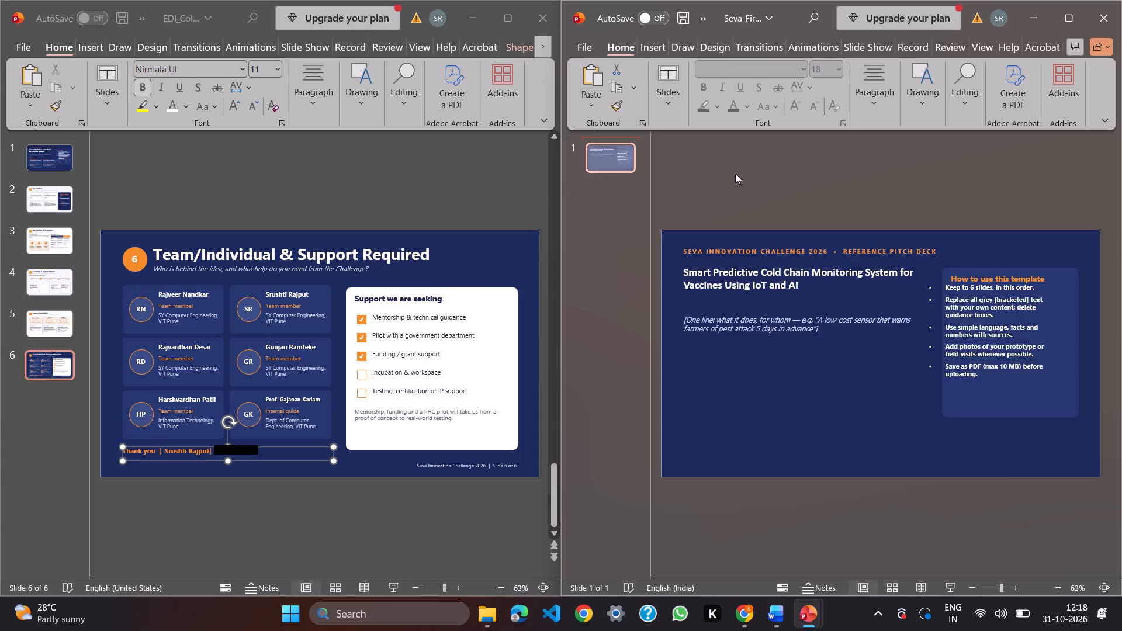
key("ctrl+z")
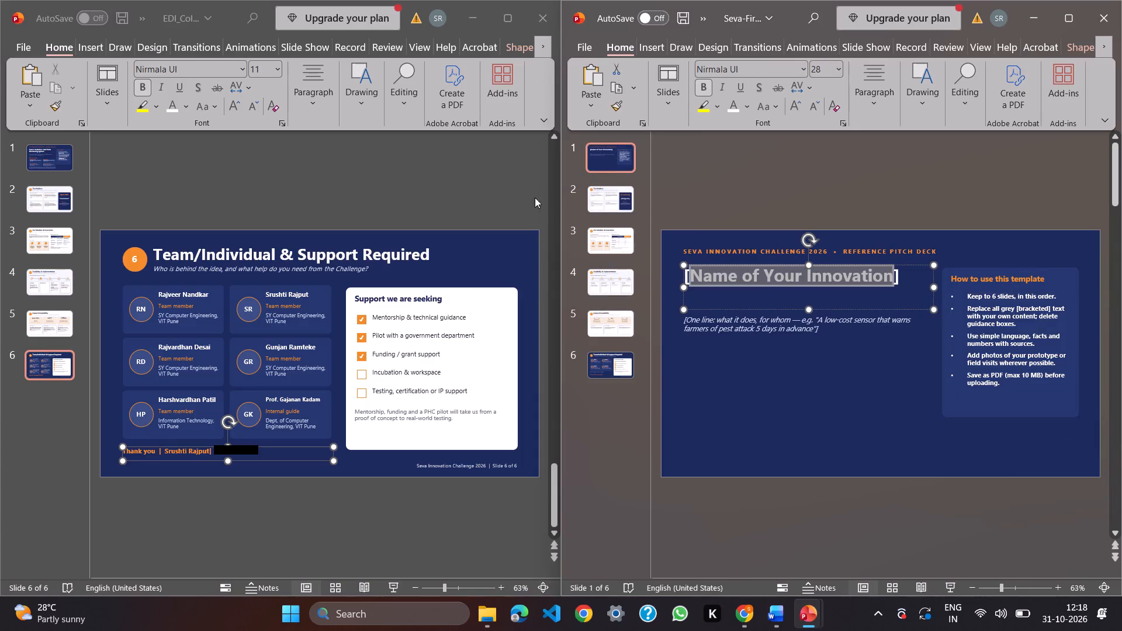
Delete the team member's name from the Thank you line on the EDI deck's slide 6.
left_click(205, 449)
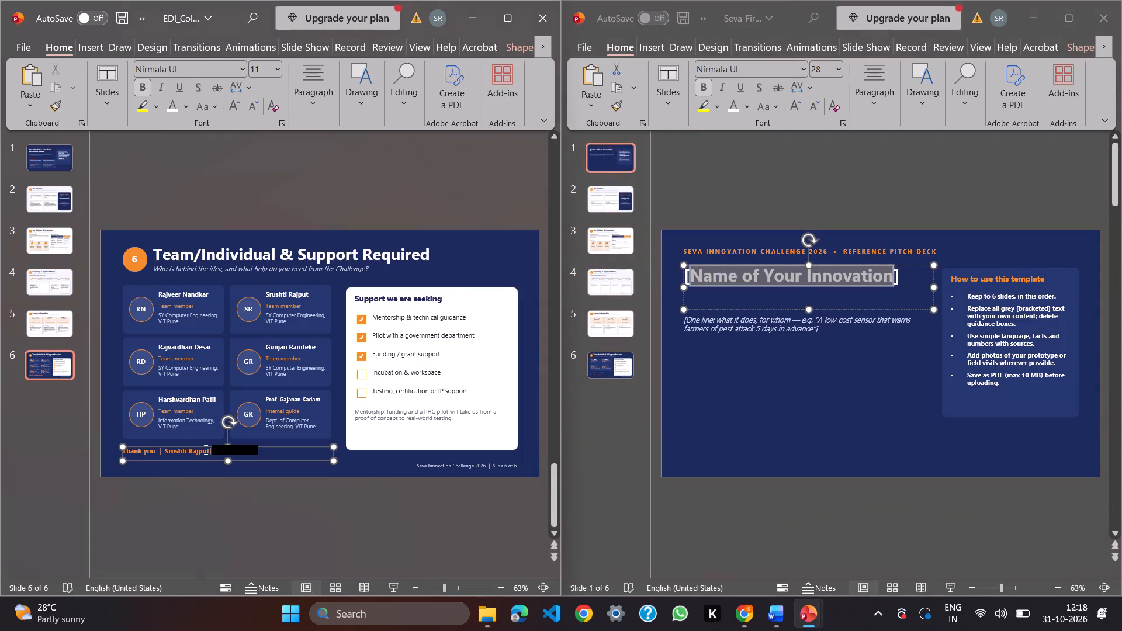
key("BackSpace")
key("BackSpace")
key("BackSpace")
key("BackSpace")
key("BackSpace")
key("BackSpace")
key("BackSpace")
key("BackSpace")
key("BackSpace")
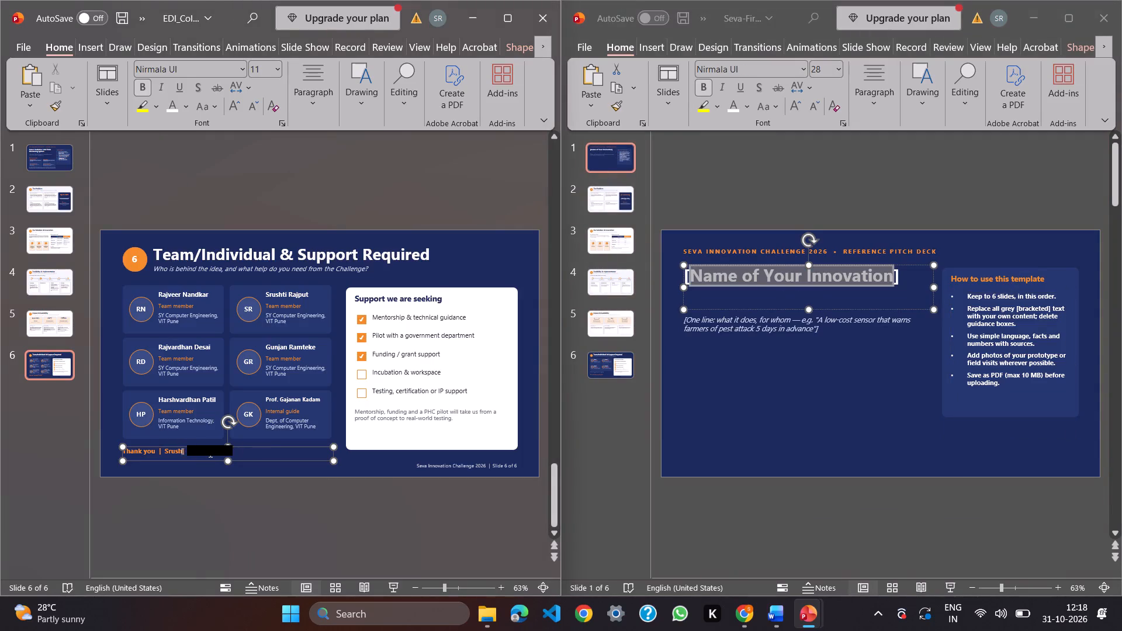
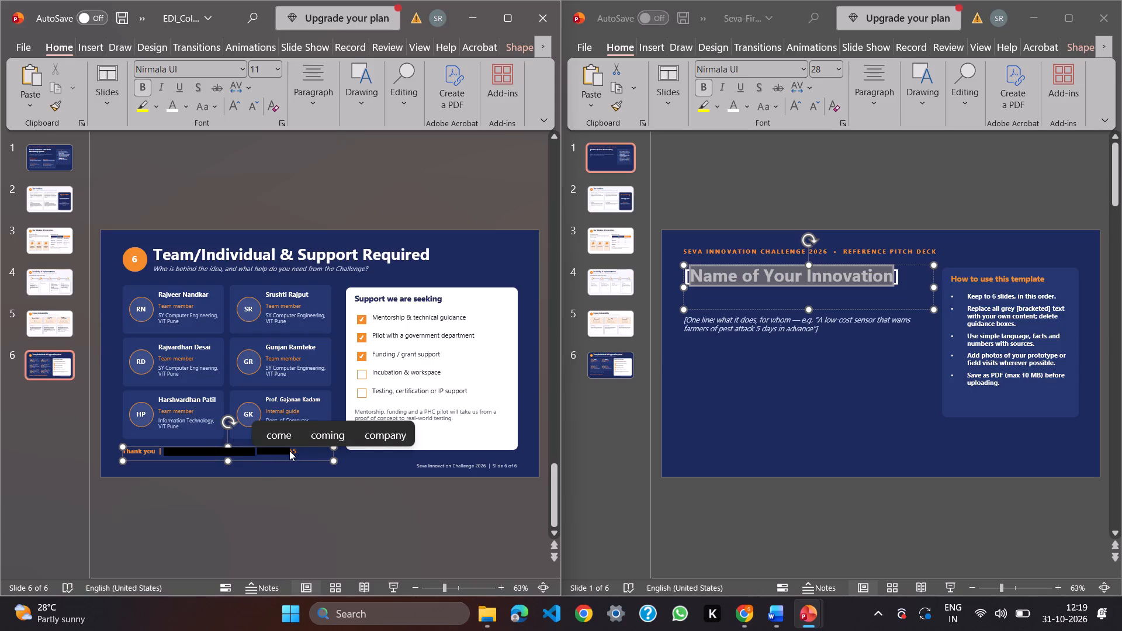
Place the text cursor at the end of the contact details in the Thank you line on the EDI deck's slide 6.
left_click(286, 452)
key("Right")
key("Right")
key("Right")
key("Right")
key("Right")
key("Right")
key("Right")
key("Right")
key("Right")
key("Right")
key("Right")
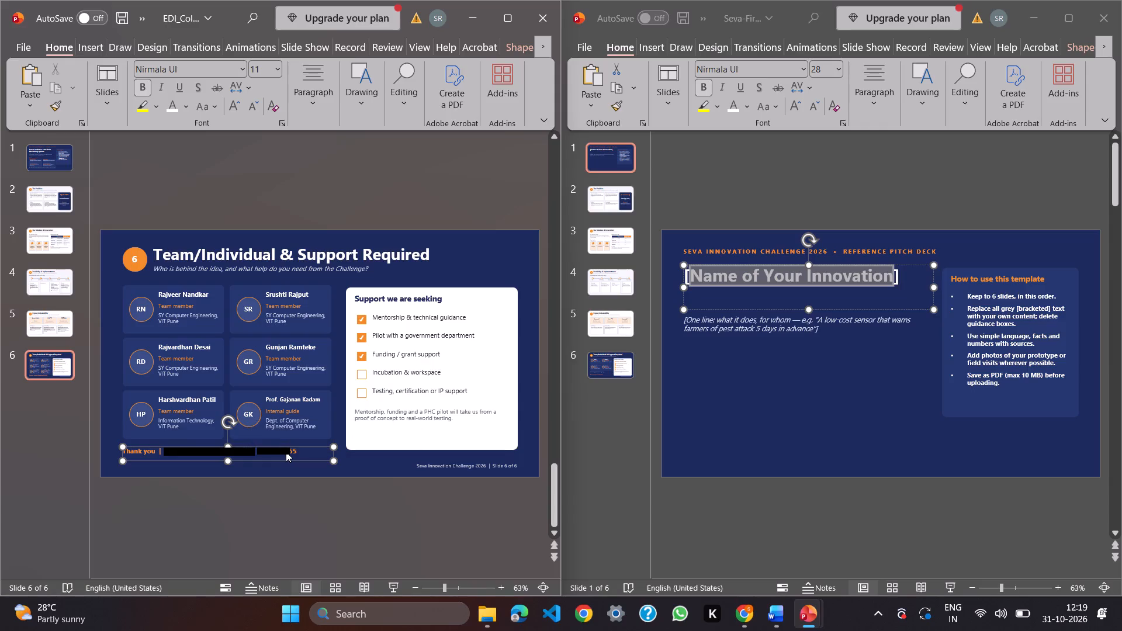
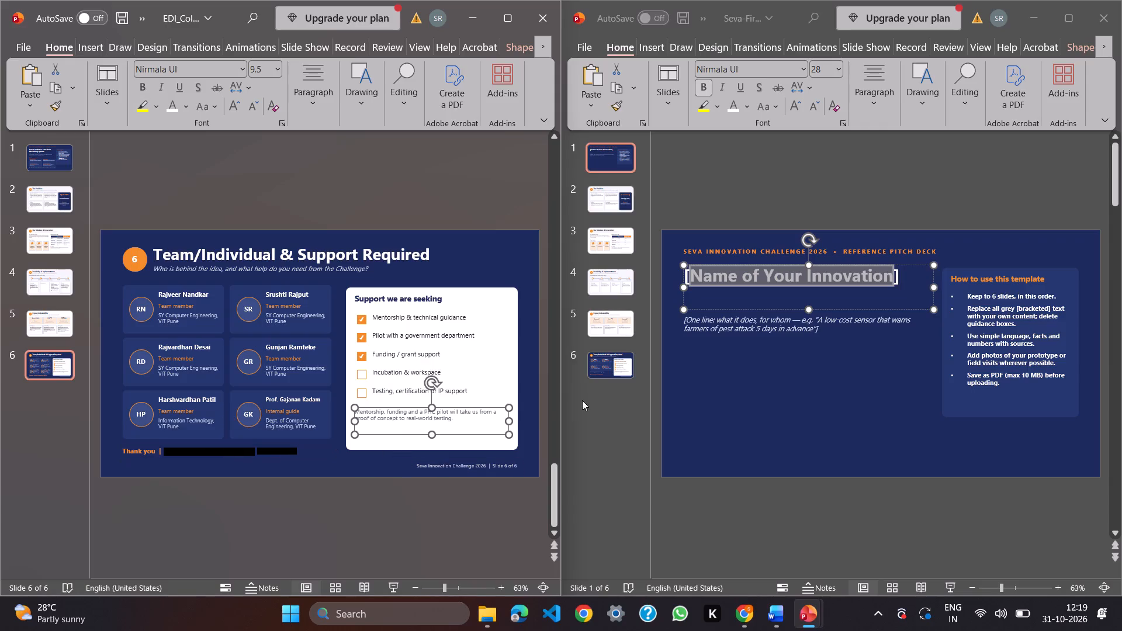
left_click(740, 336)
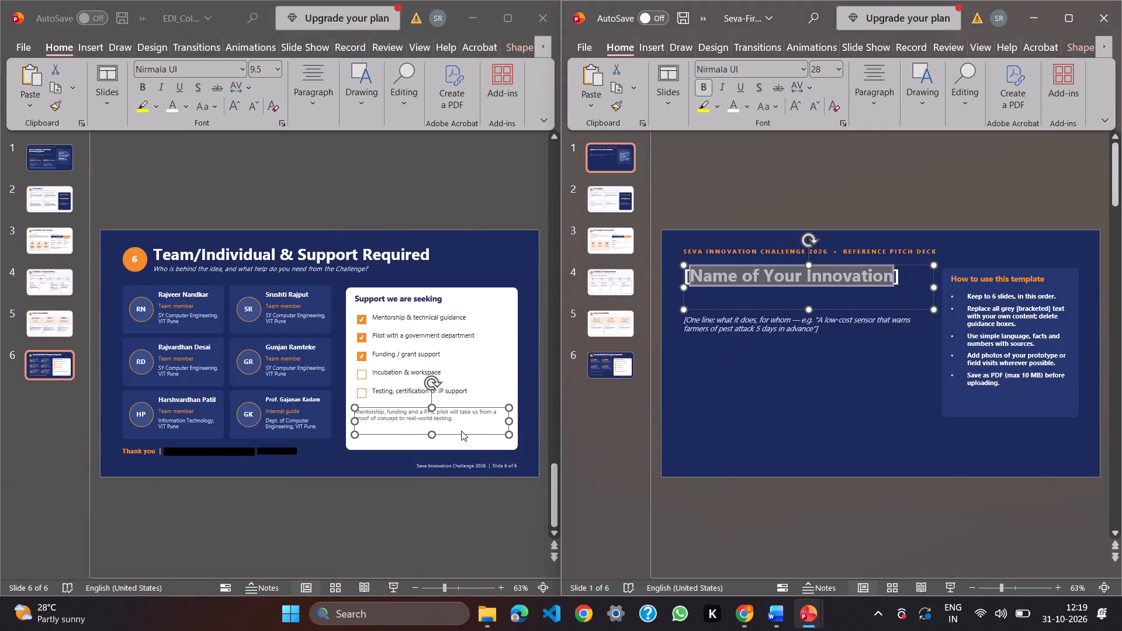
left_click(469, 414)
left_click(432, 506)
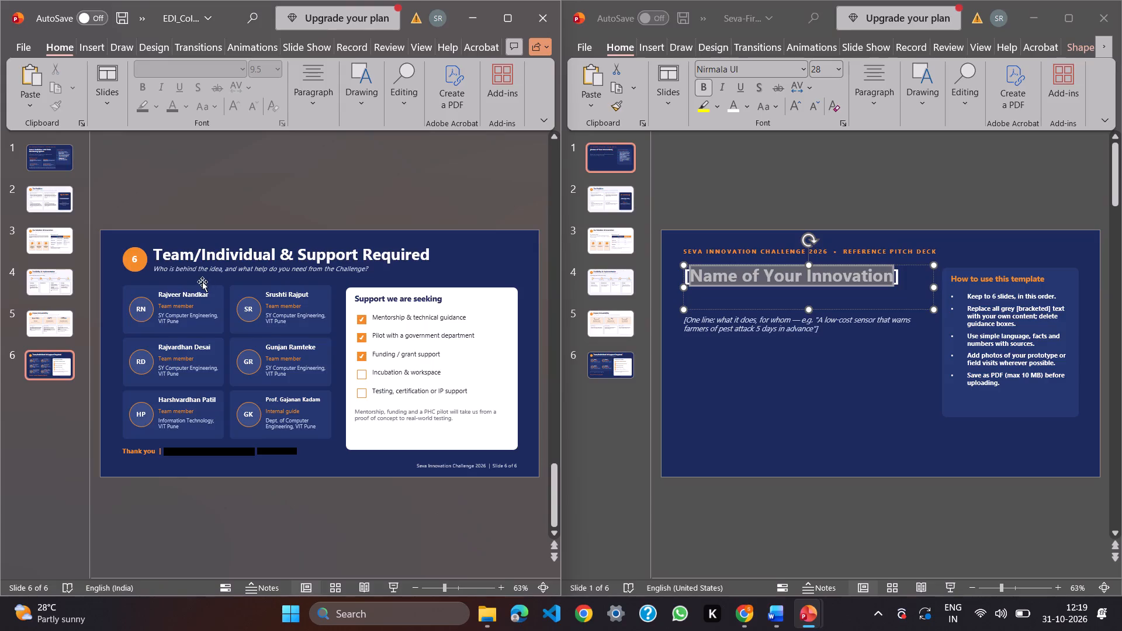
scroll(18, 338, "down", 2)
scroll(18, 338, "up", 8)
Start saving a copy of the EDI deck and choose the EDI folder inside Srushti sem 3 on DATA (D:) as its location.
left_click(23, 48)
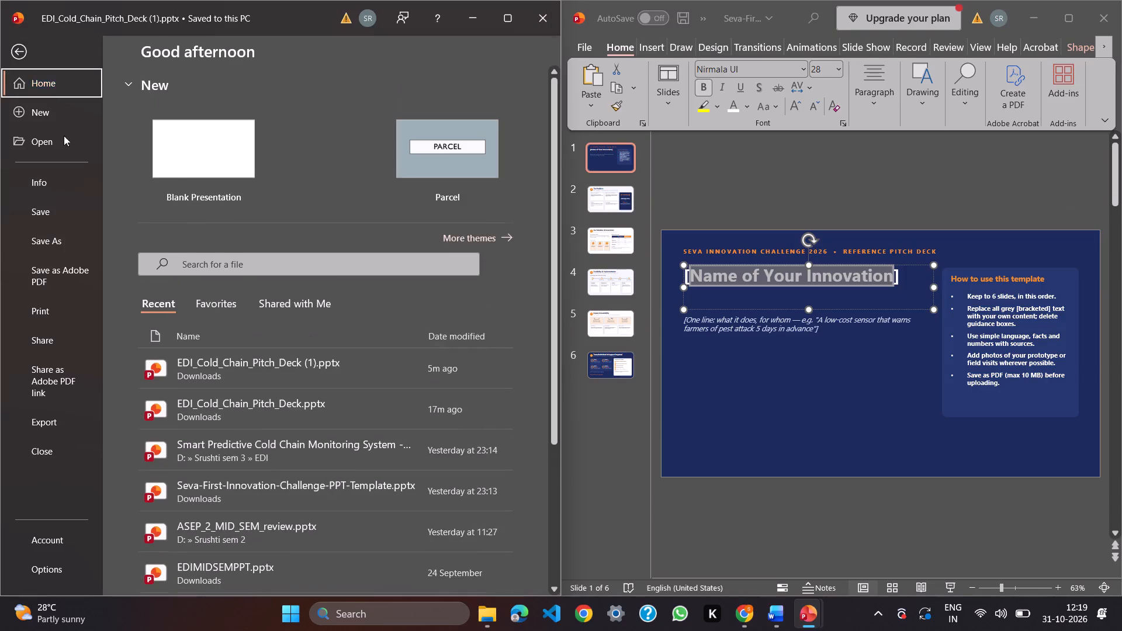
left_click(54, 247)
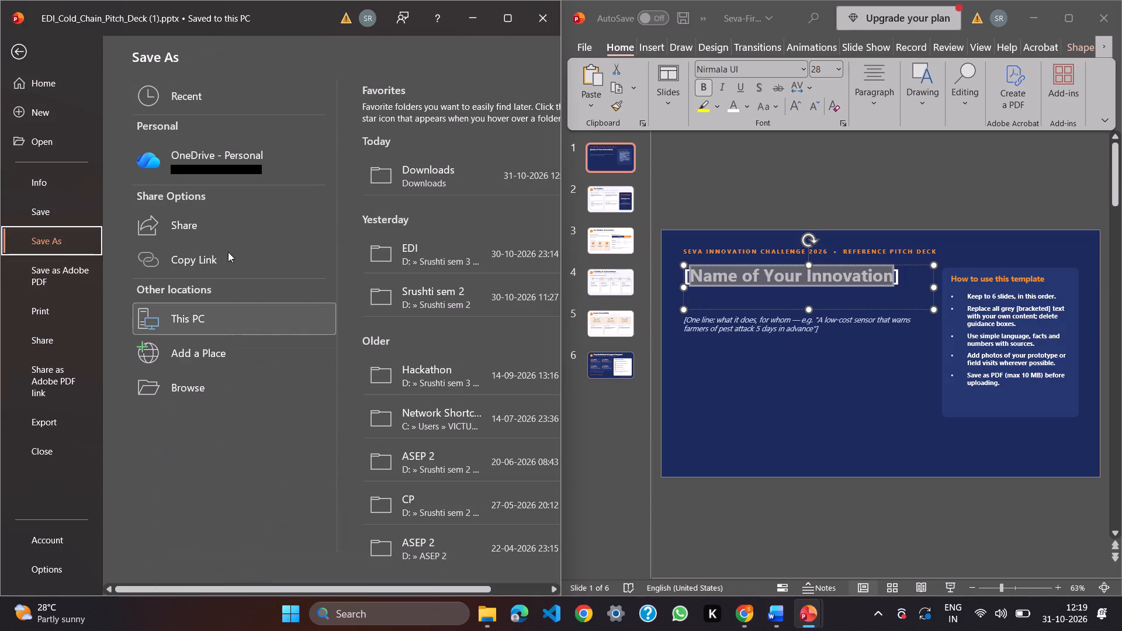
left_click(196, 329)
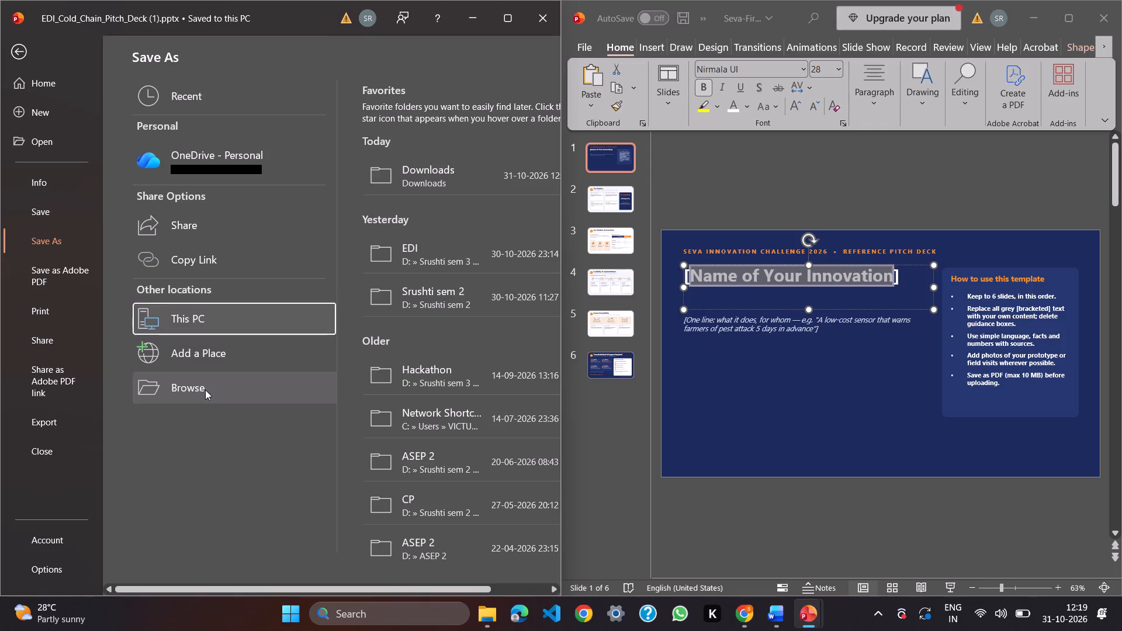
double_click(205, 390)
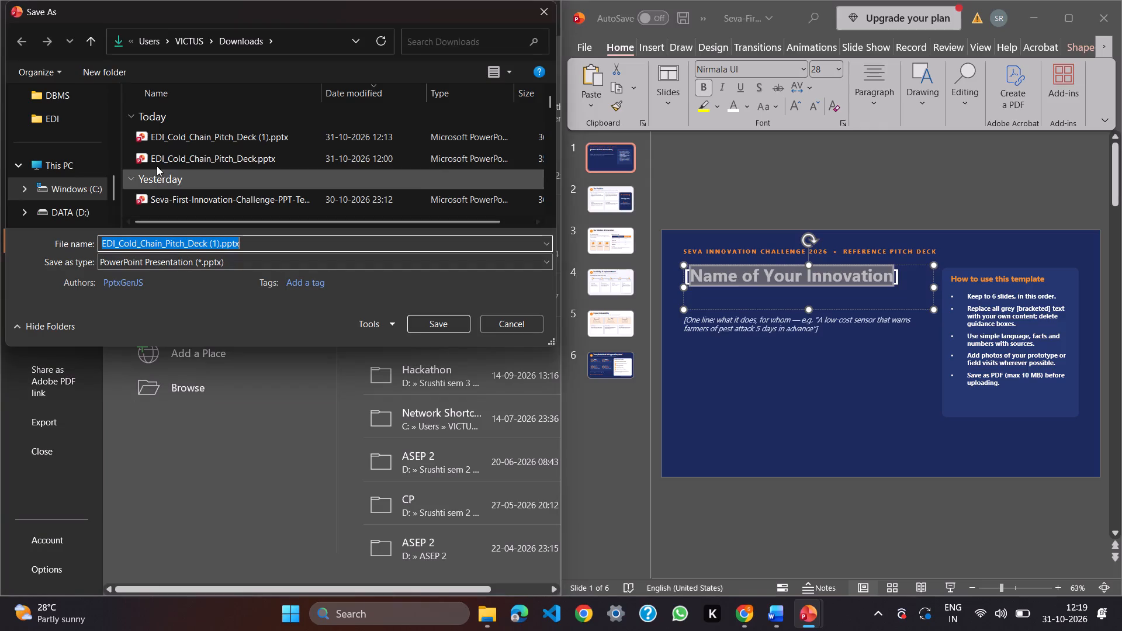
scroll(75, 193, "down", 1)
double_click(61, 112)
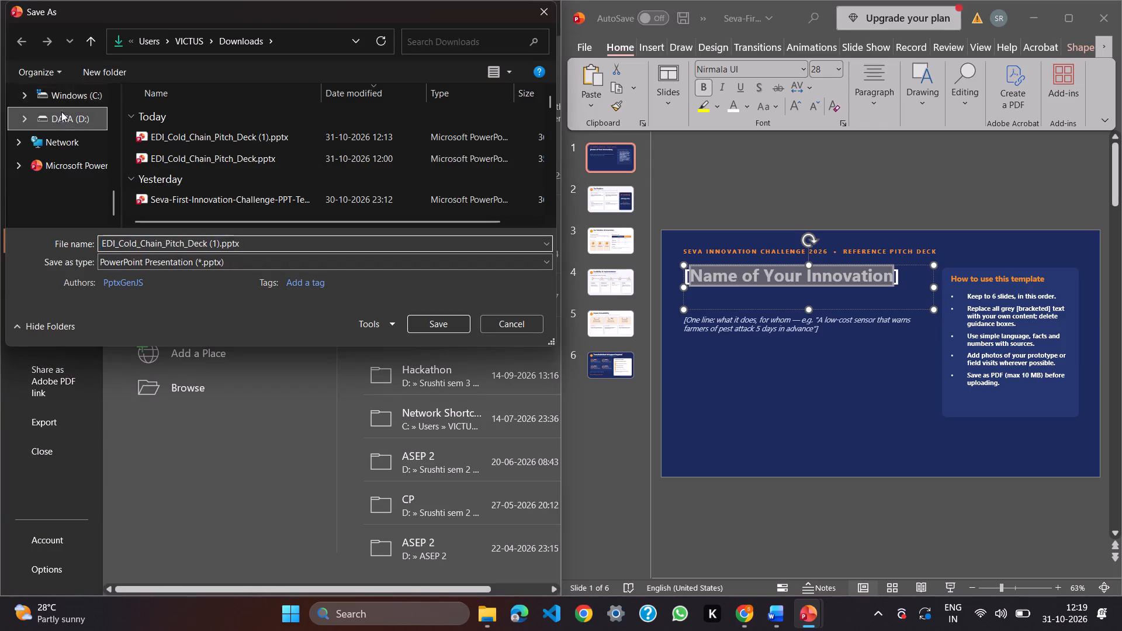
scroll(178, 168, "down", 1)
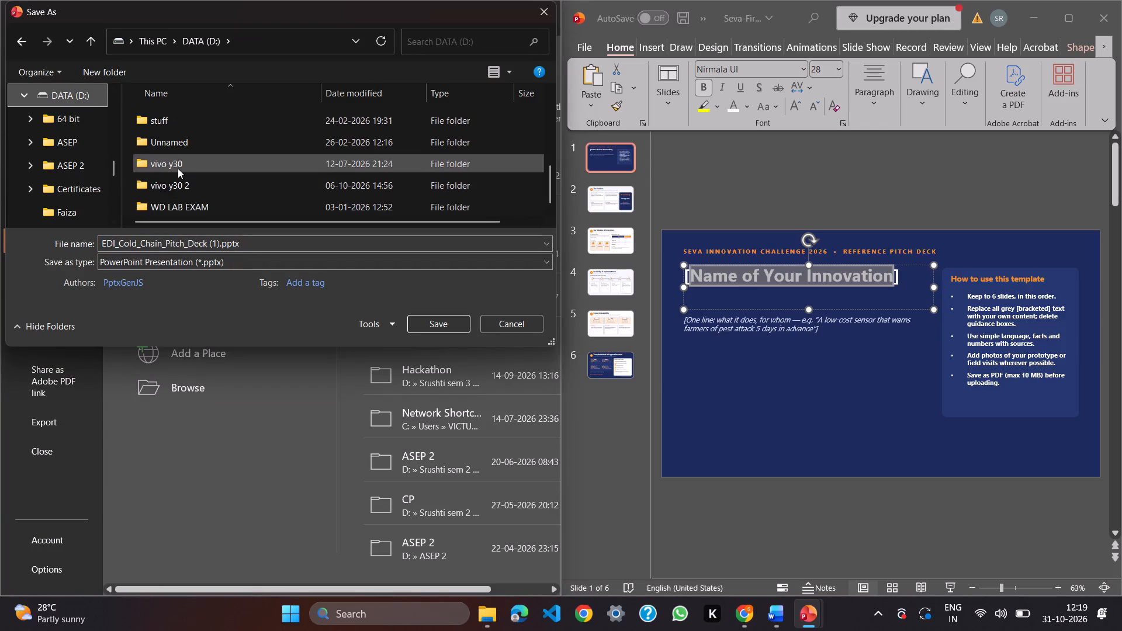
scroll(181, 185, "down", 2)
scroll(181, 185, "up", 1)
scroll(181, 185, "down", 2)
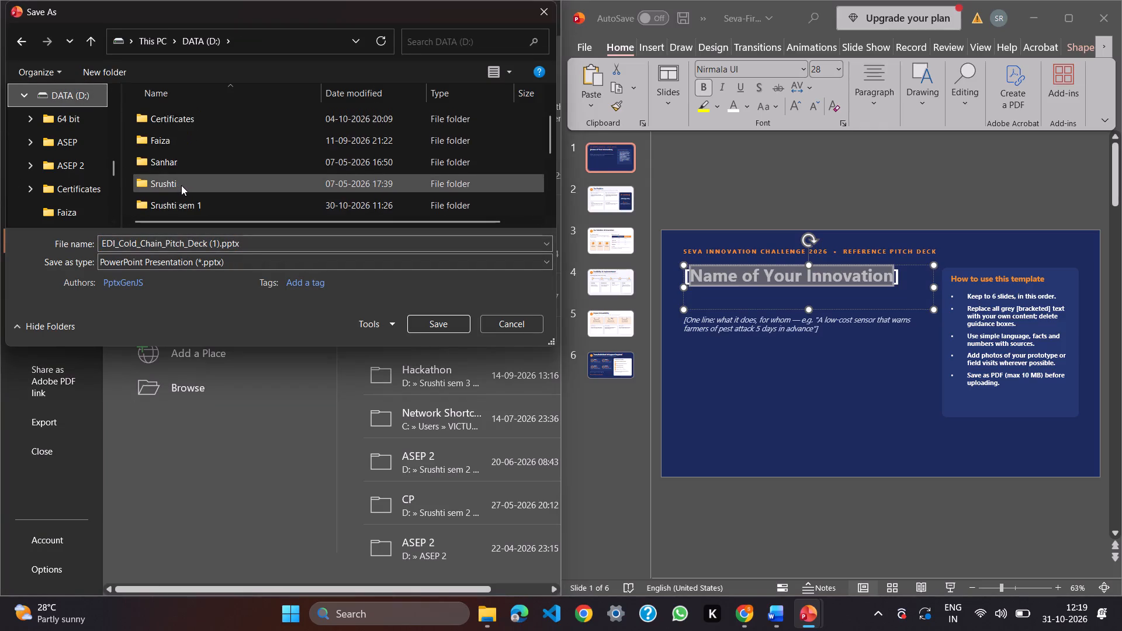
scroll(181, 185, "down", 8)
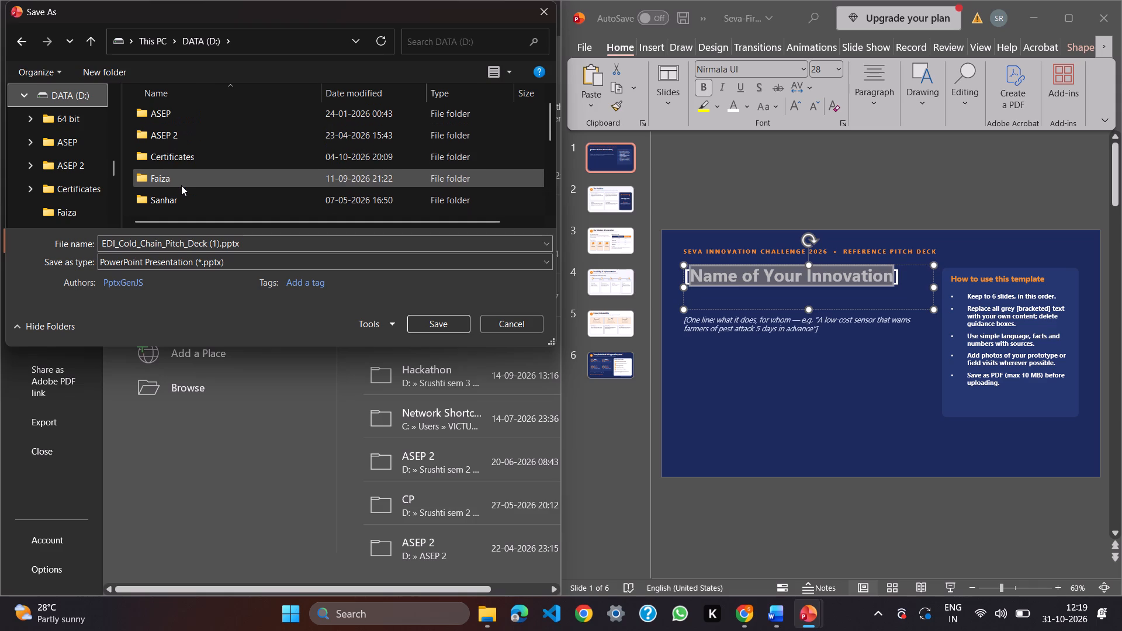
scroll(182, 188, "down", 1)
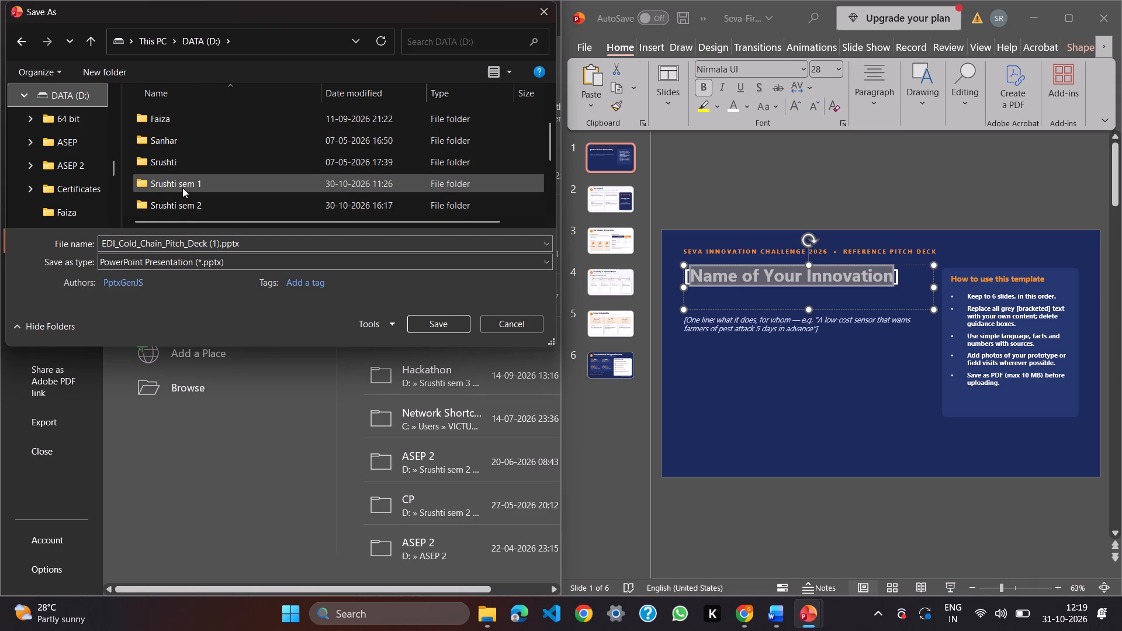
scroll(182, 188, "down", 1)
double_click(185, 161)
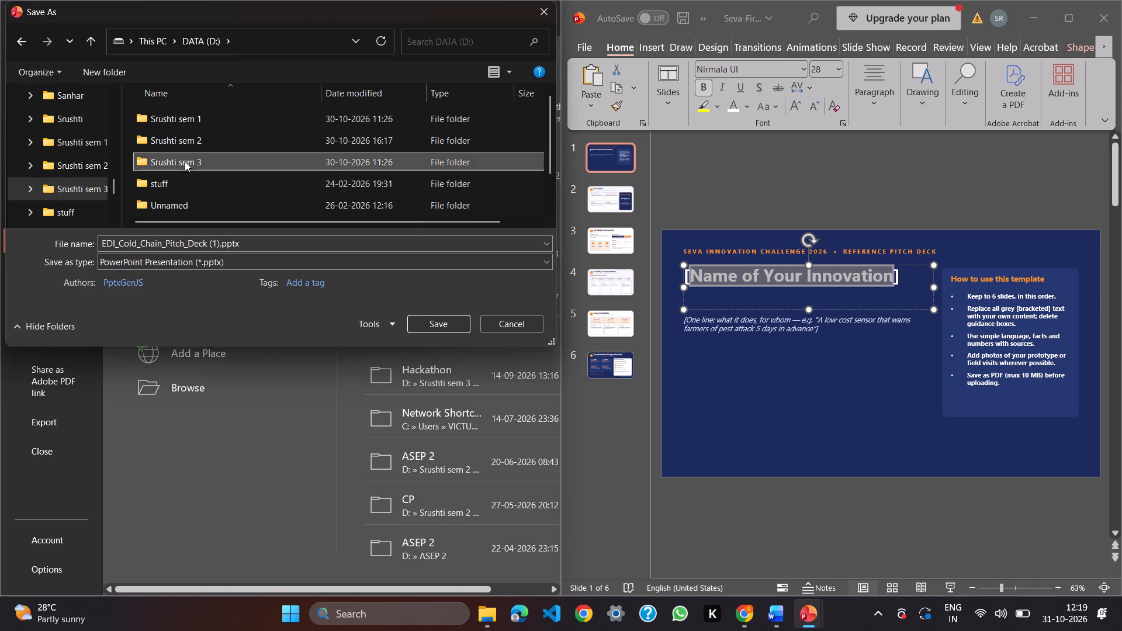
double_click(183, 134)
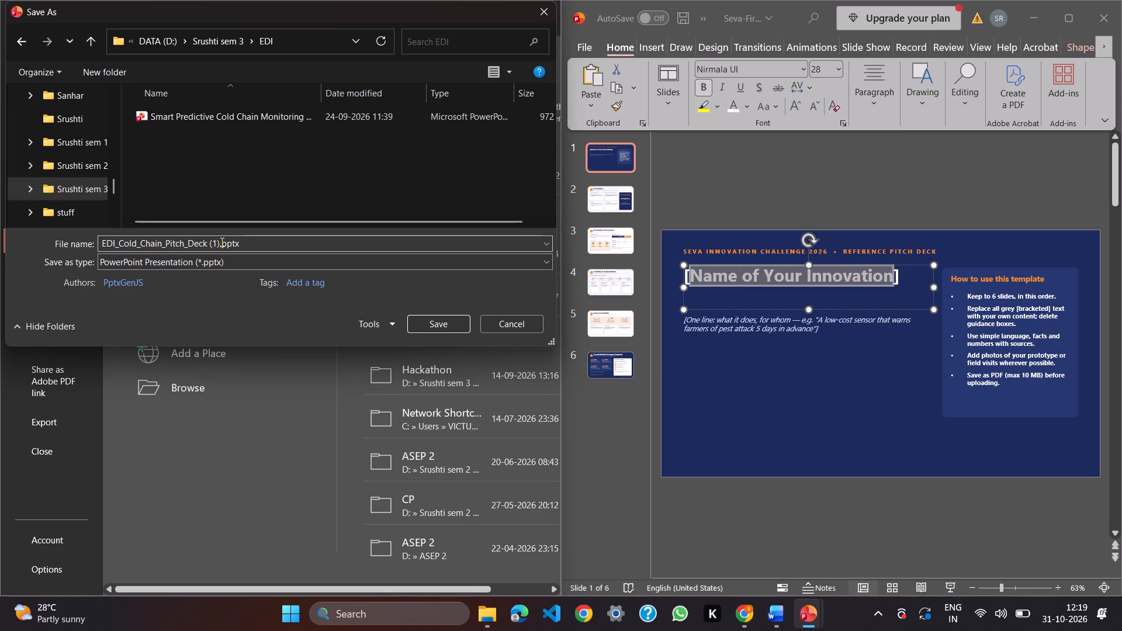
Replace the file name of the deck copy with Seva_PPT.
left_click_drag(221, 242, 101, 250)
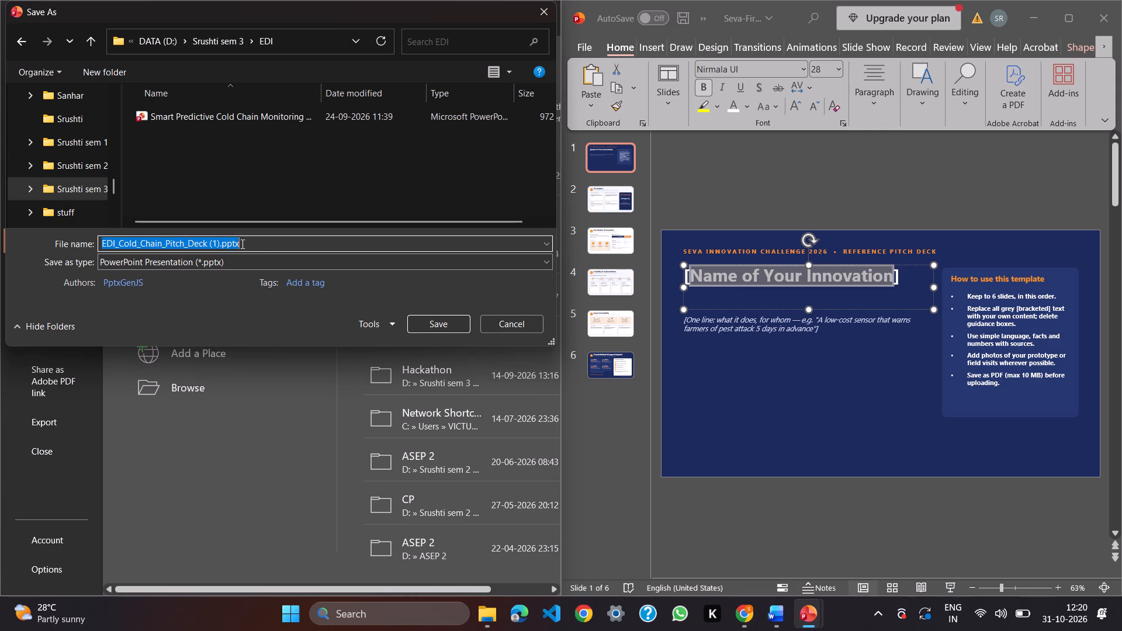
key("BackSpace")
type("Seva")
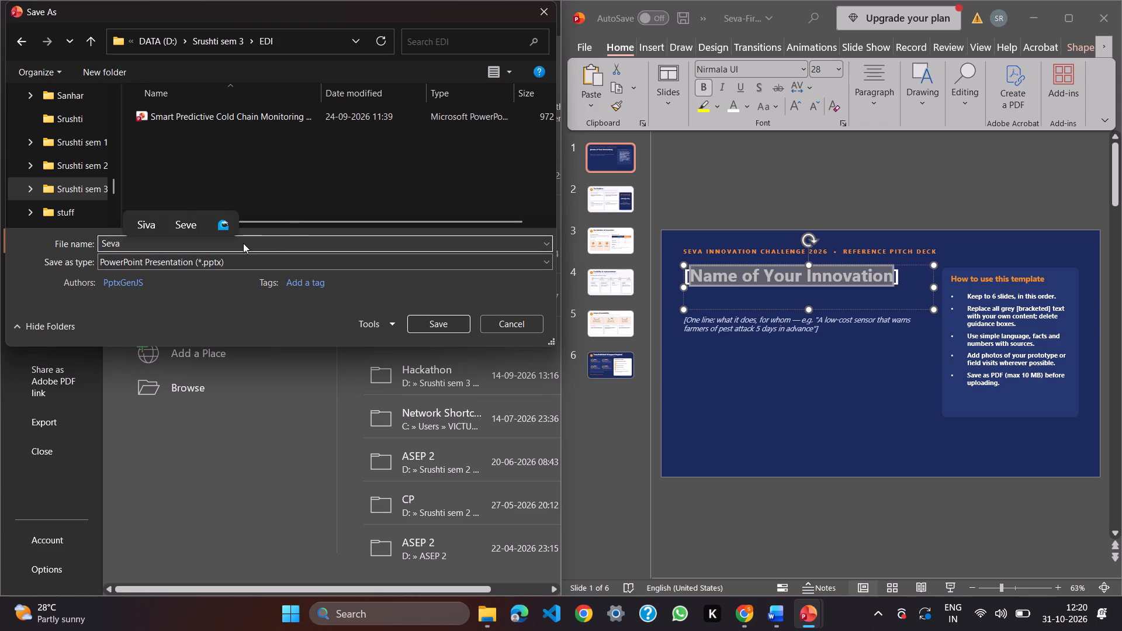
key("shift+underscore")
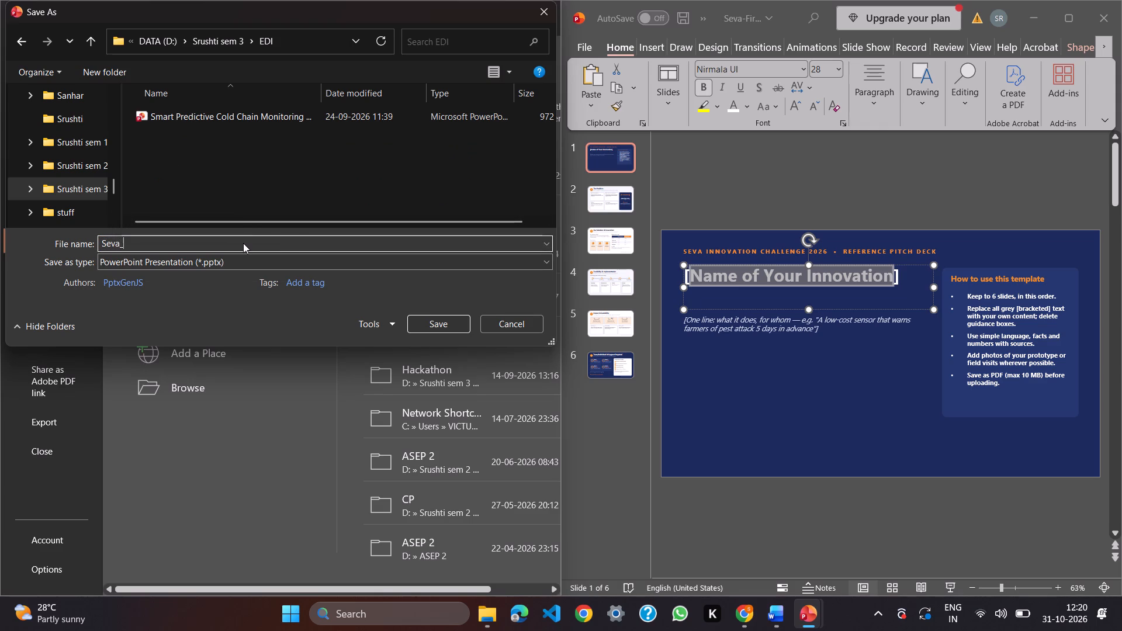
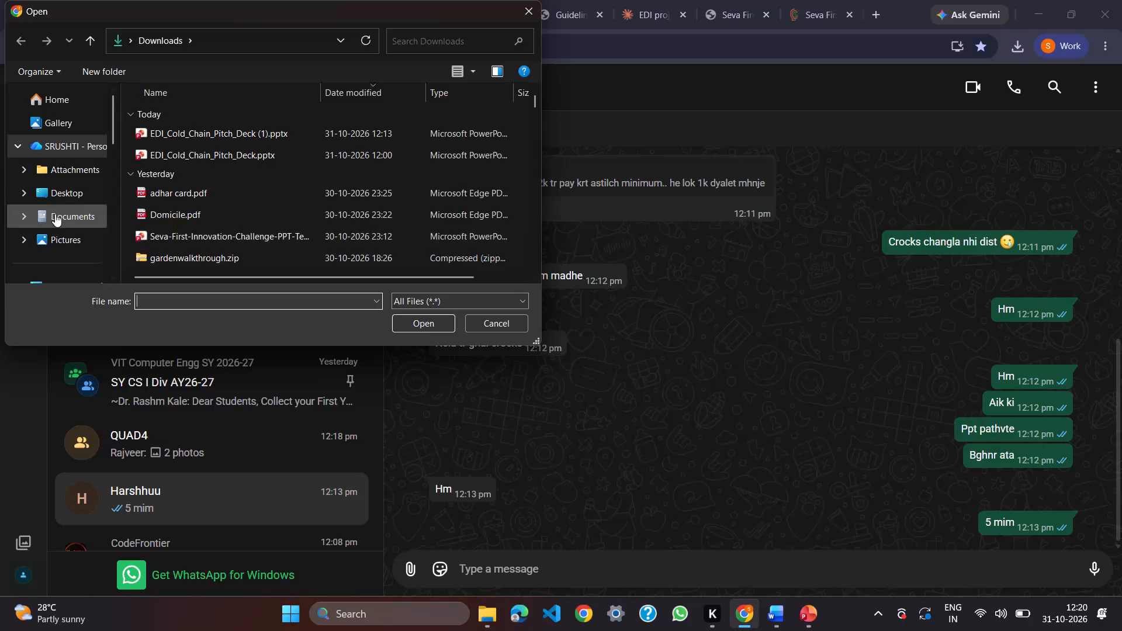
Browse to the EDI folder inside Srushti sem 3 on DATA (D:) to choose a file for the WhatsApp chat.
scroll(55, 214, "down", 2)
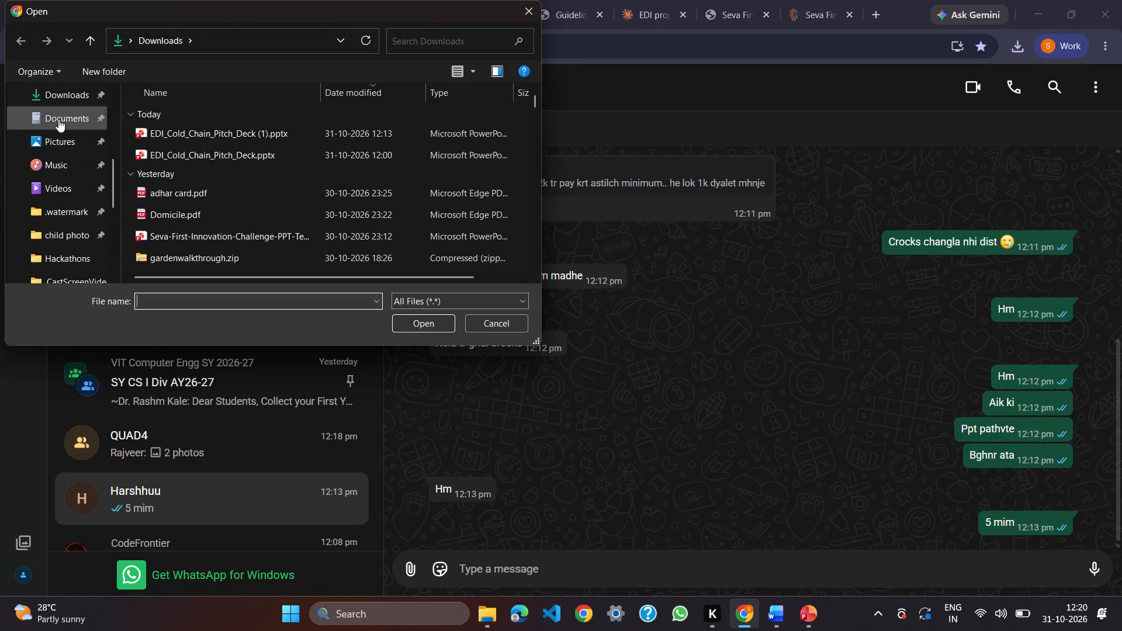
scroll(58, 119, "down", 1)
double_click(72, 217)
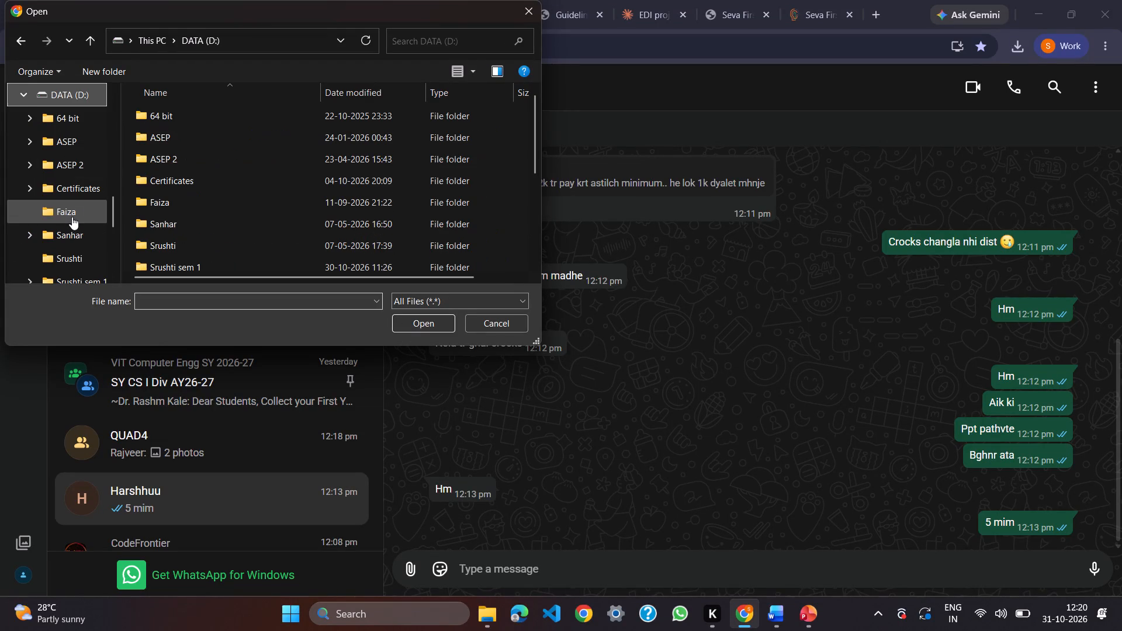
scroll(193, 225, "down", 1)
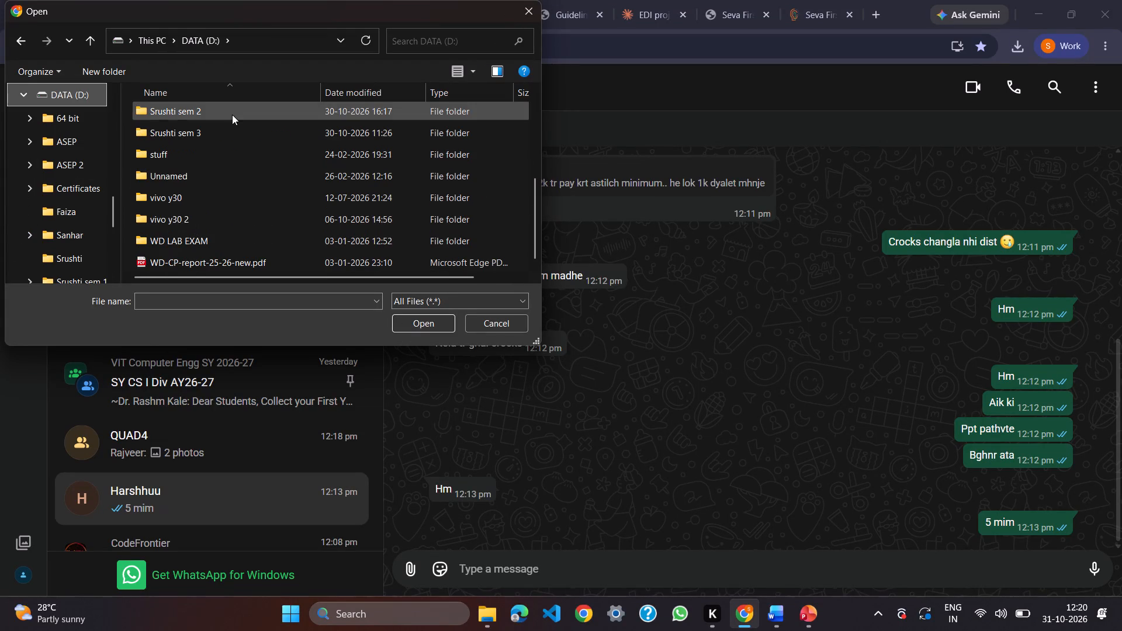
double_click(227, 137)
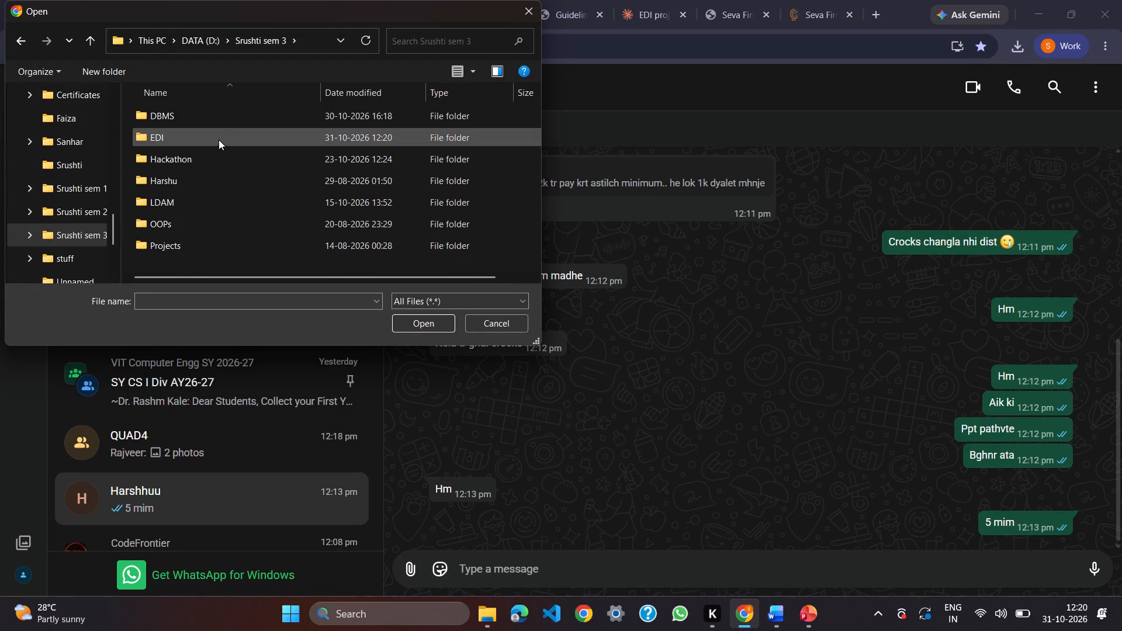
double_click(219, 141)
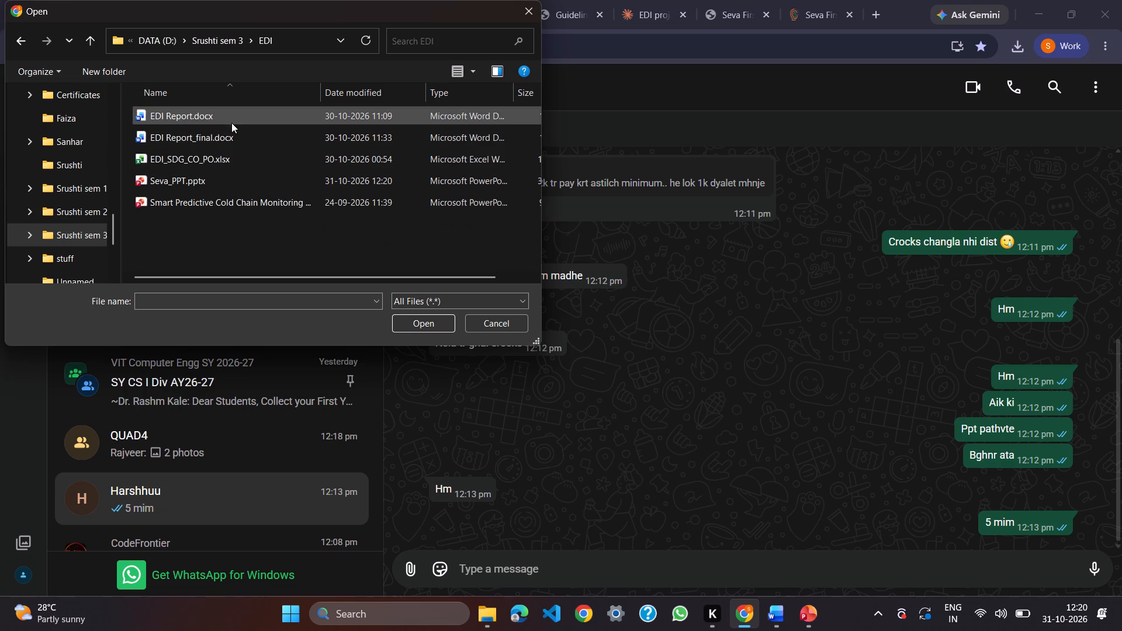
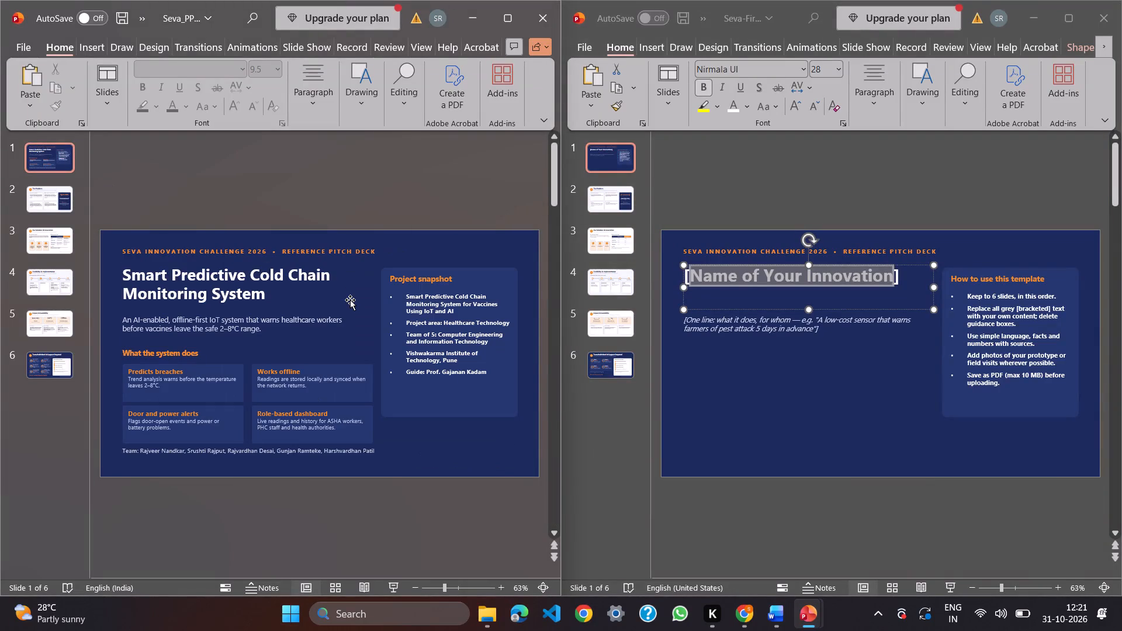
Go through slides 2 to 6 of the saved Seva_PPT deck to check their final content.
left_click(47, 194)
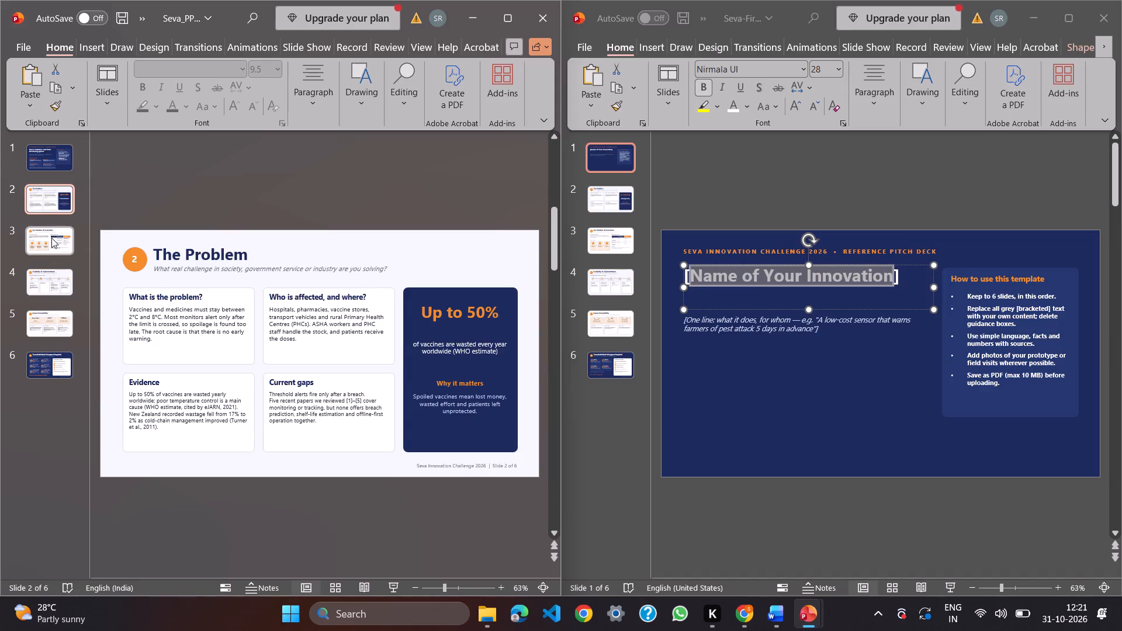
left_click(51, 238)
left_click(54, 272)
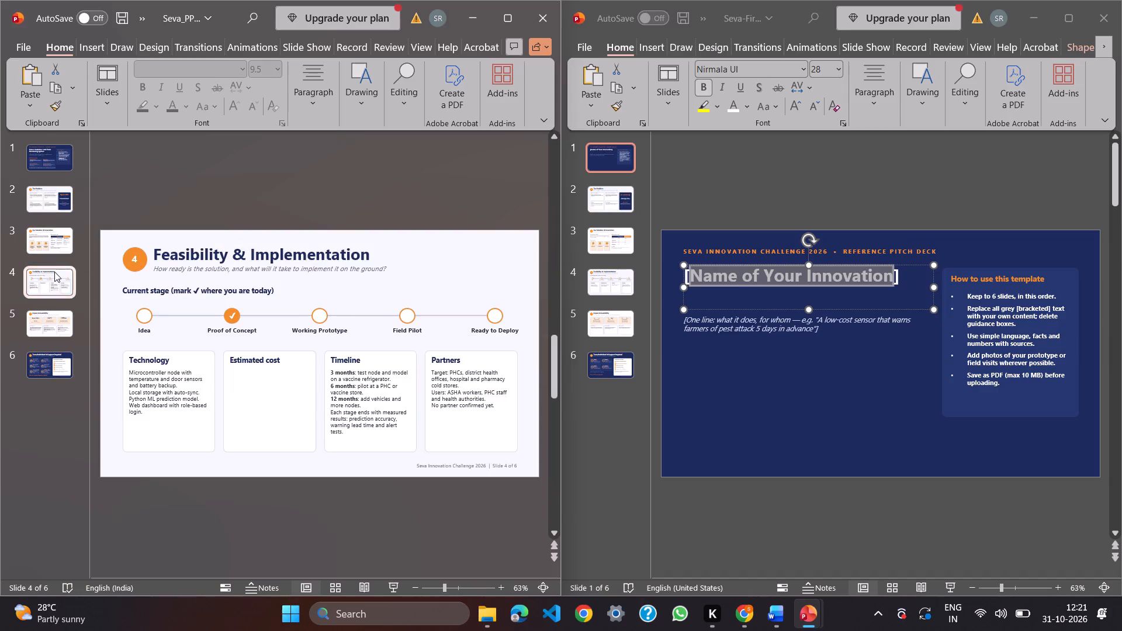
left_click(73, 319)
left_click(83, 358)
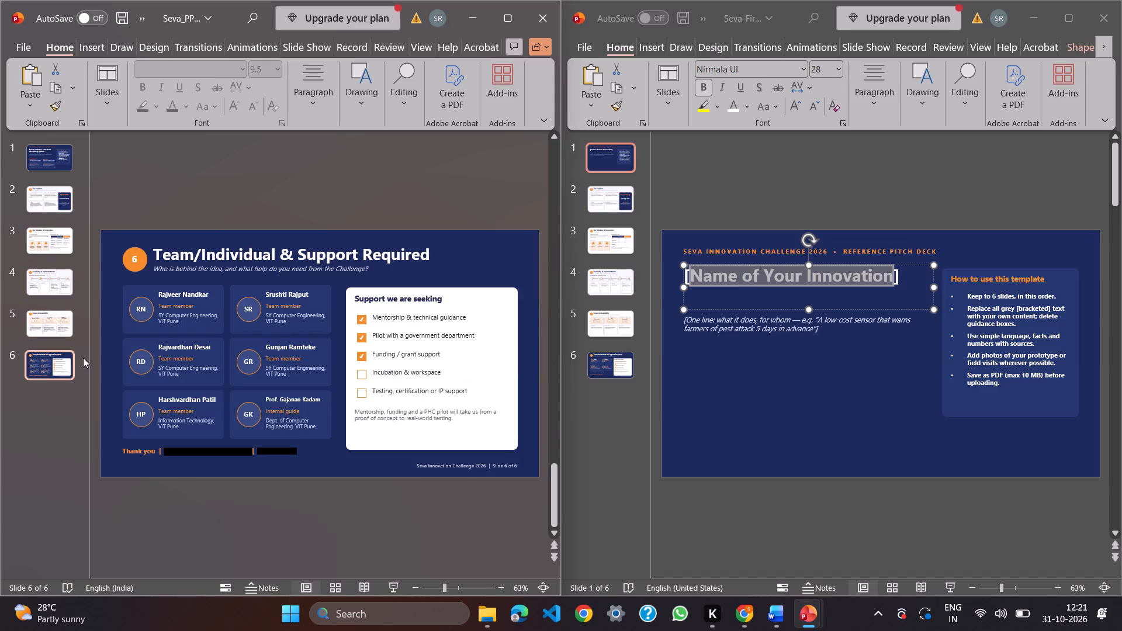
left_click(41, 498)
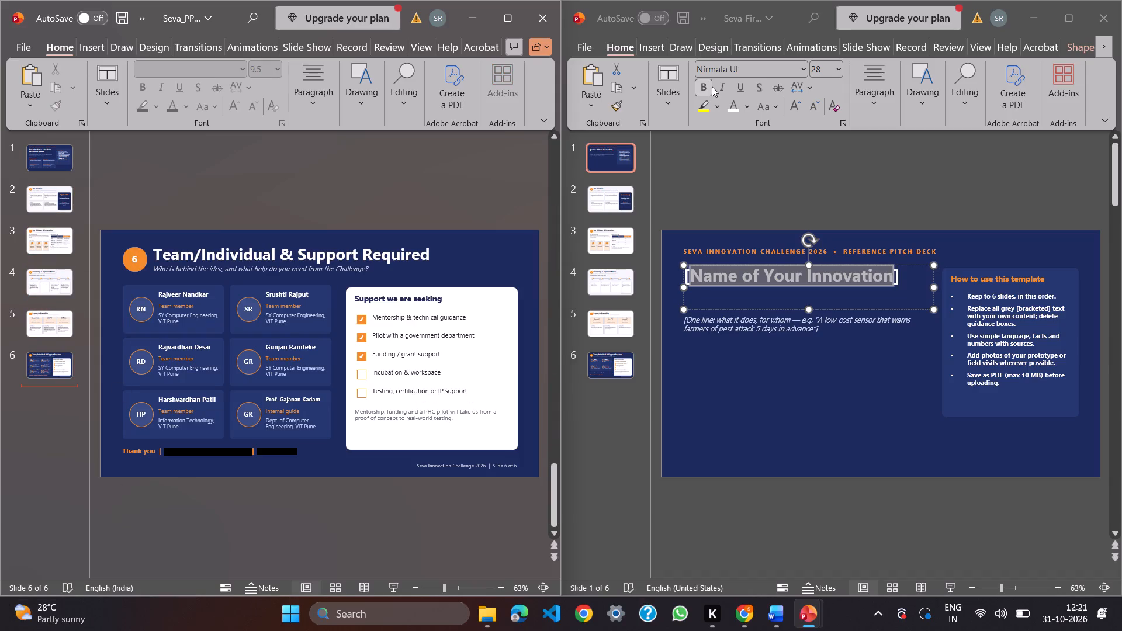
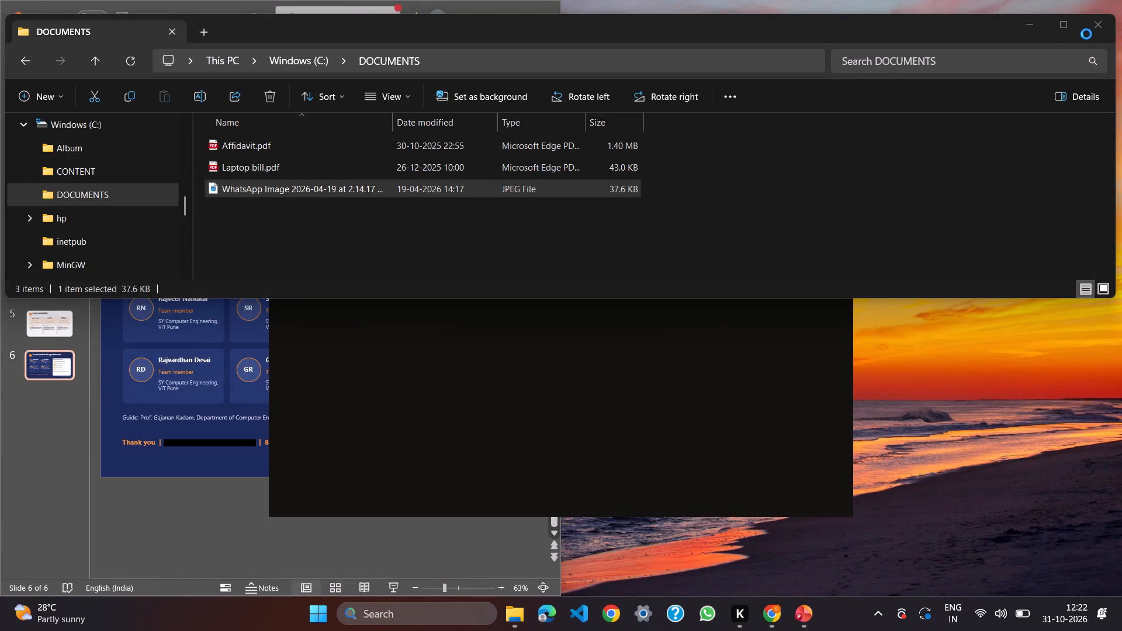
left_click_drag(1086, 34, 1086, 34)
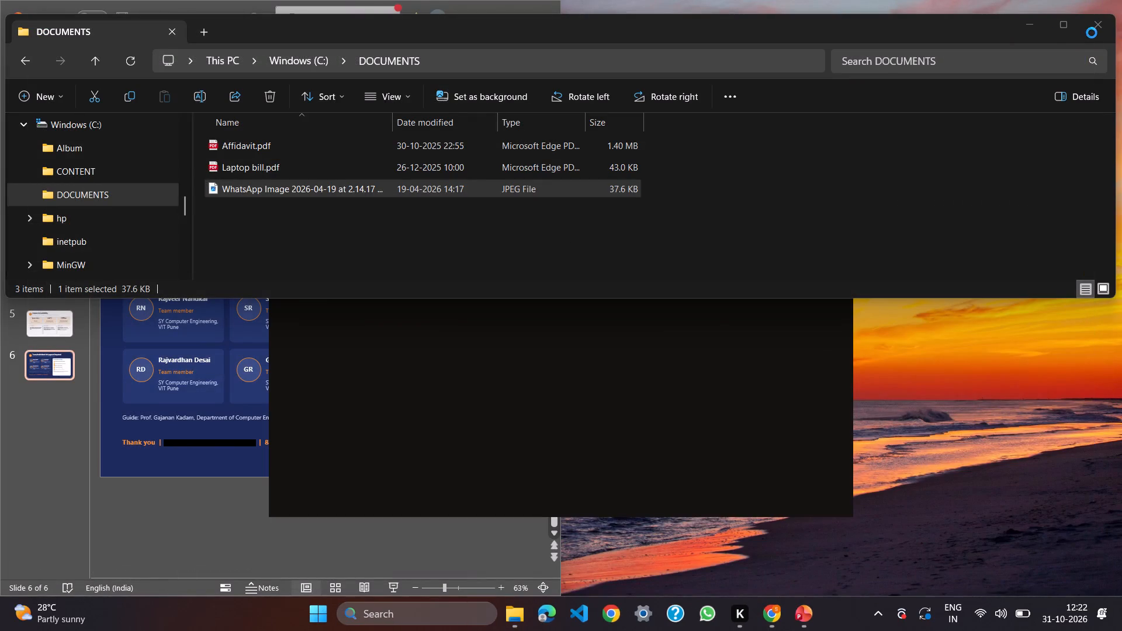